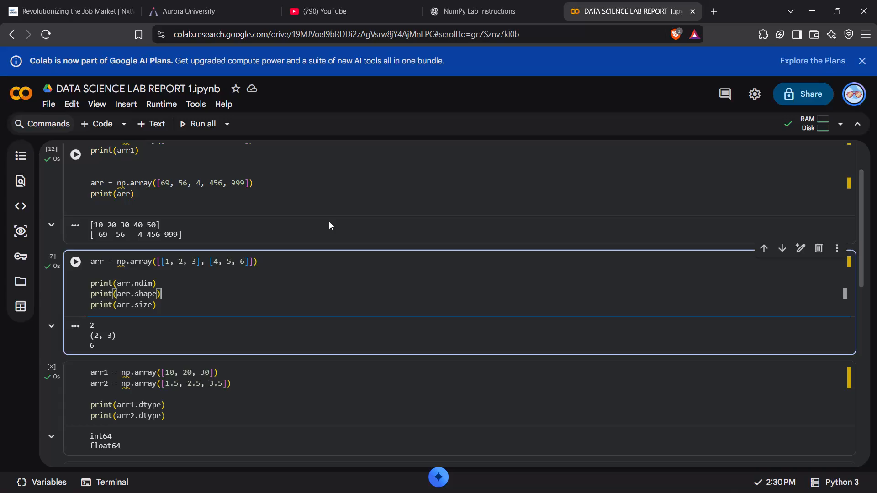
Review the notebook's NumPy array cells and their outputs, from the array creation cell through the slicing cell.
left_click(329, 221)
left_click(275, 220)
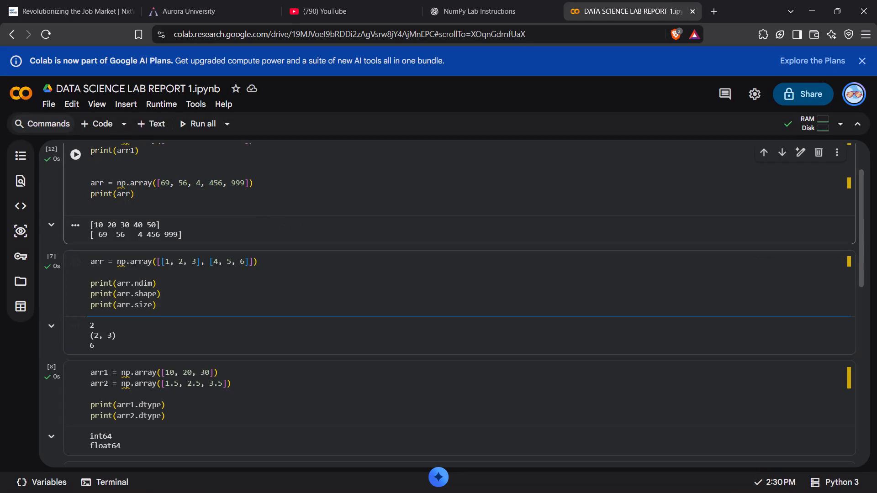
left_click(263, 179)
scroll(263, 179, "down", 2)
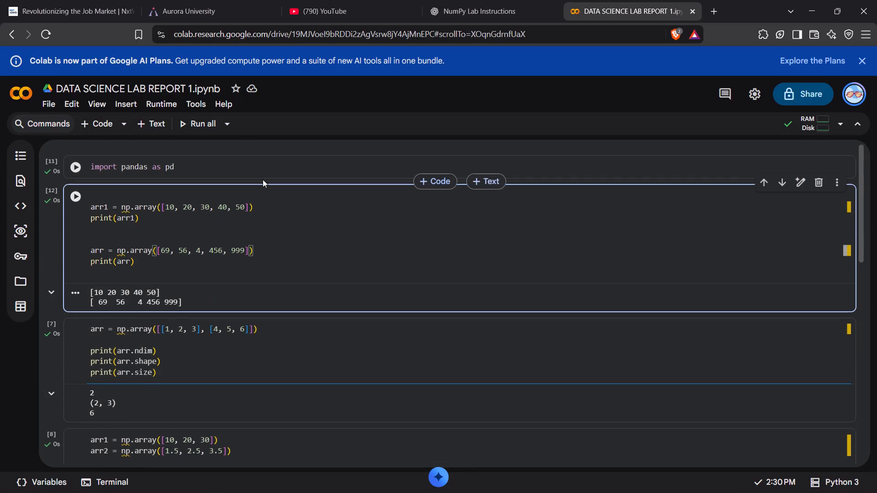
scroll(263, 179, "down", 1)
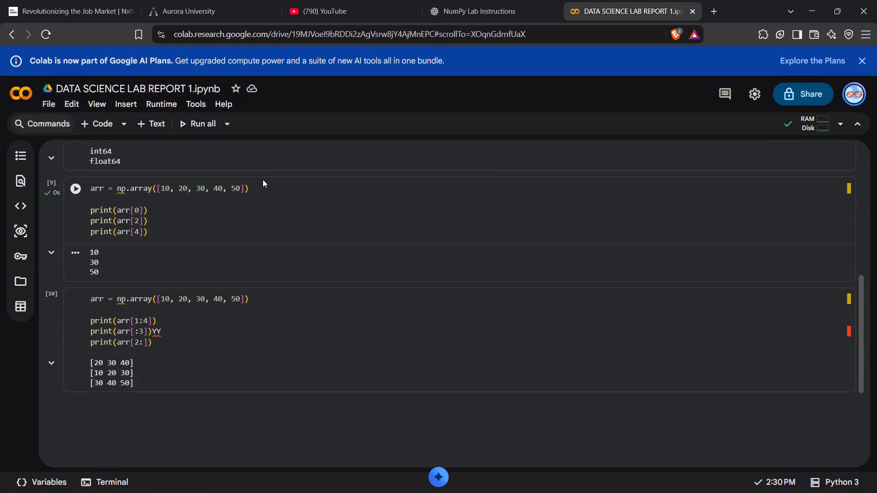
scroll(263, 179, "down", 1)
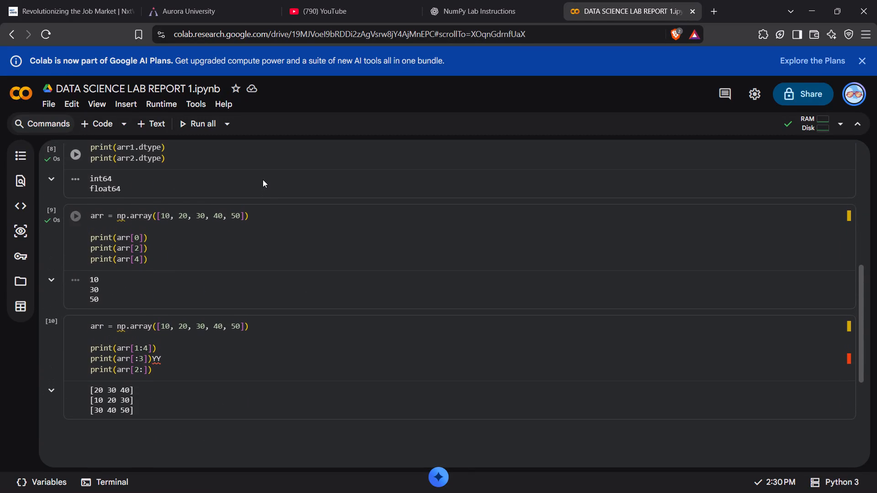
left_click(176, 157)
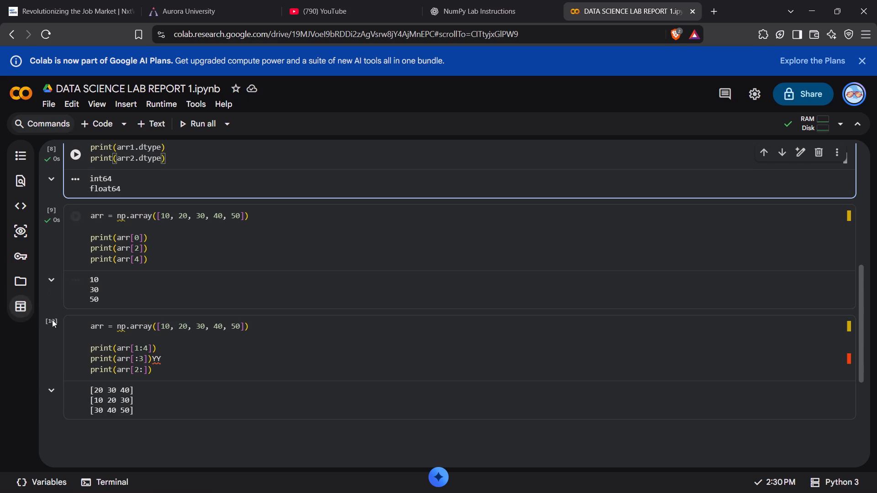
Delete the stray "YY" after print(arr[:3]) in the final array slicing cell.
left_click(163, 359)
key("BackSpace")
key("BackSpace")
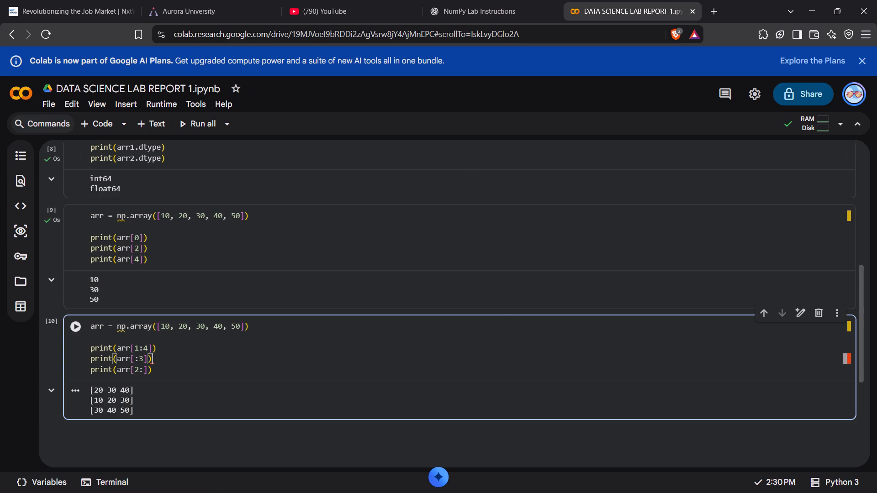
left_click(251, 280)
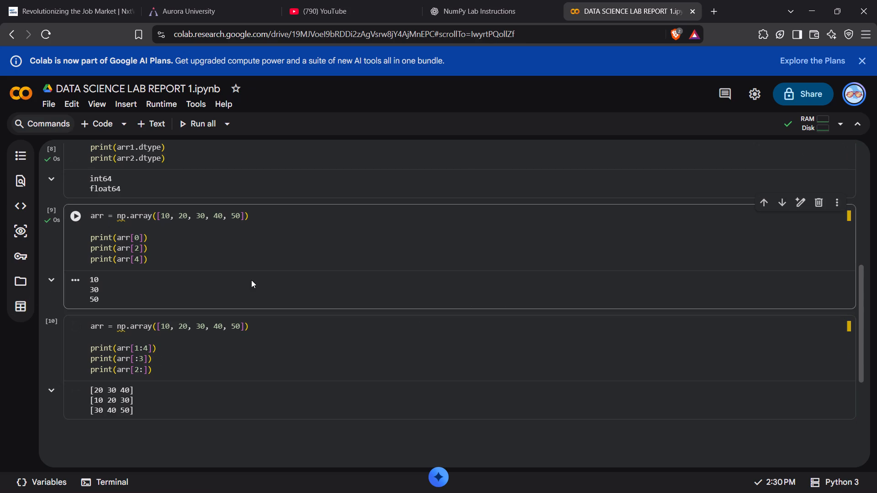
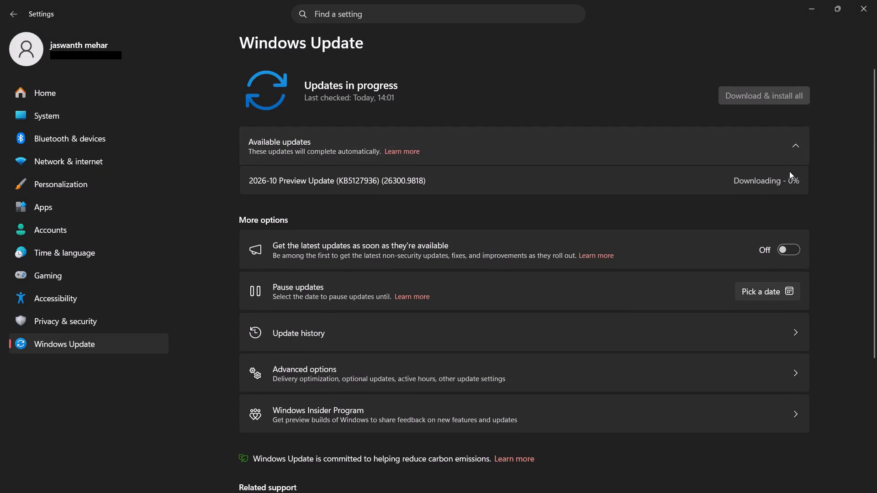
Close the Windows Update settings window and return to the Colab notebook in the browser.
left_click(789, 171)
left_click(876, 0)
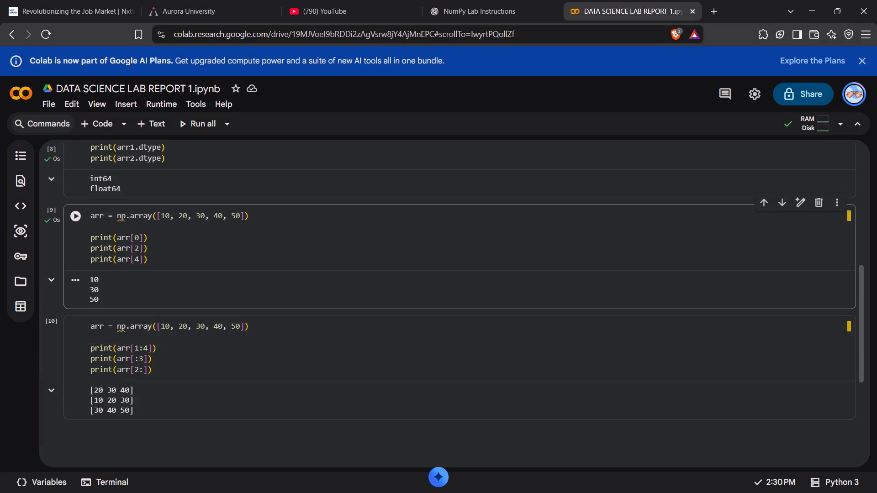
Look back through the notebook from the array indexing cell to the pandas import and first array creation cells.
left_click(407, 240)
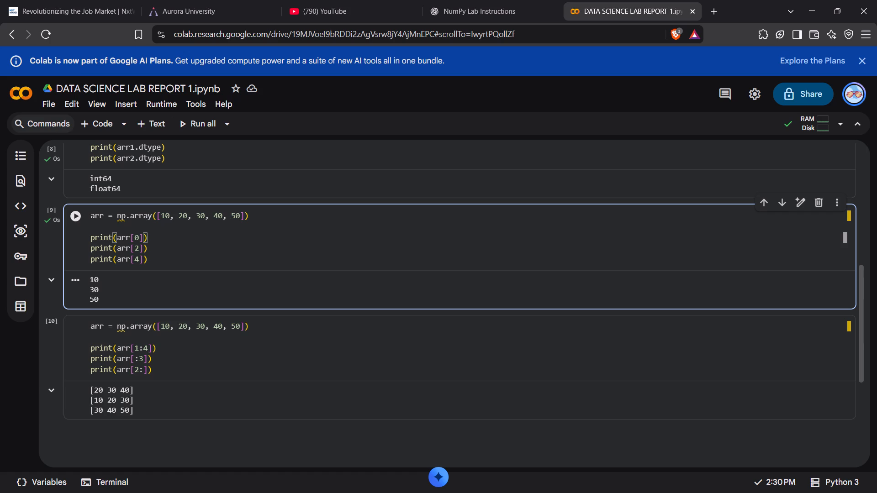
left_click(356, 176)
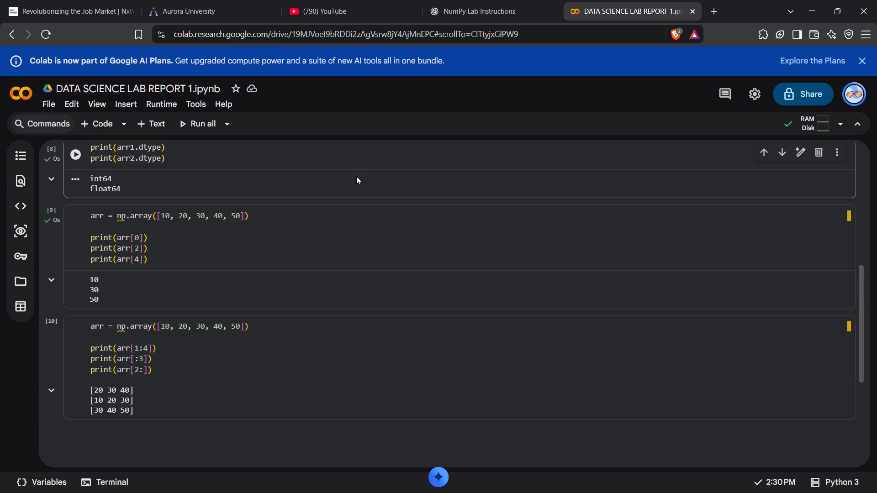
scroll(356, 176, "up", 4)
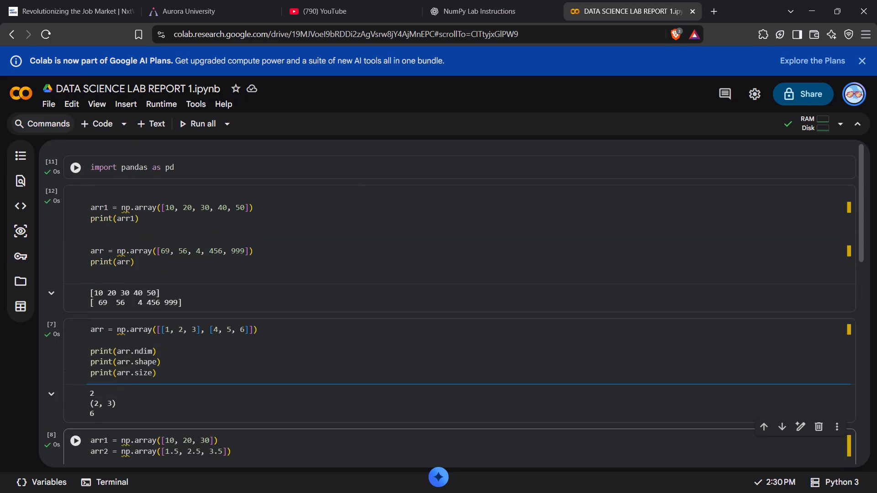
left_click(333, 216)
left_click(322, 176)
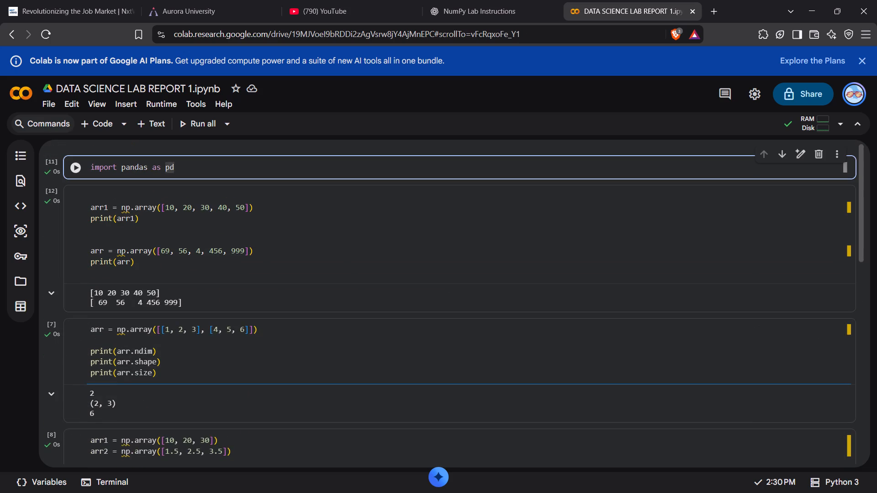
left_click(309, 204)
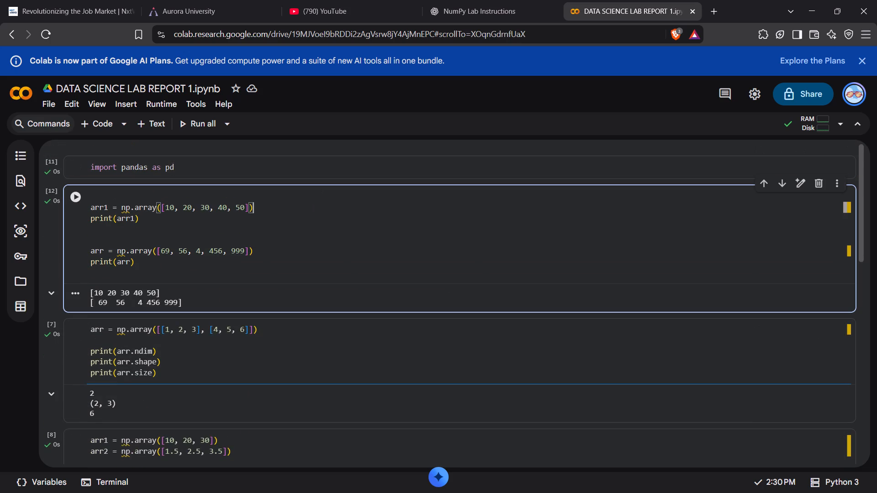
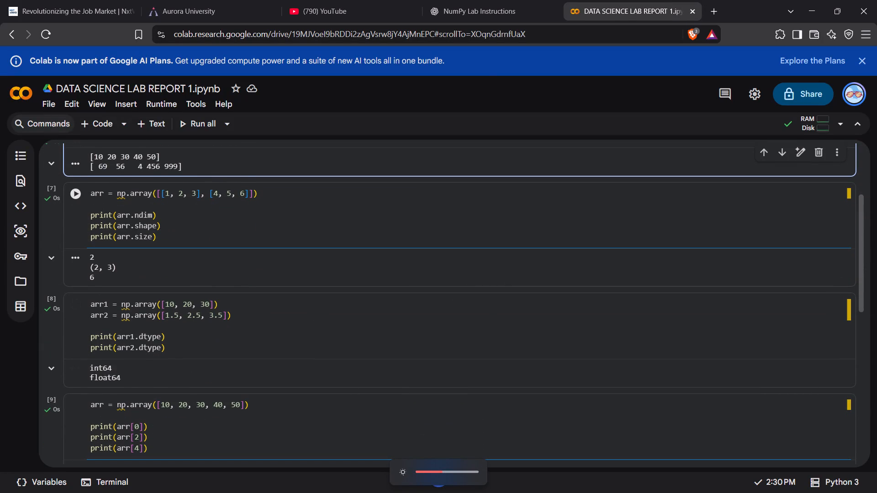
Dismiss the Google AI Plans banner above the notebook and close the NumPy Lab Instructions tab.
scroll(139, 220, "down", 1)
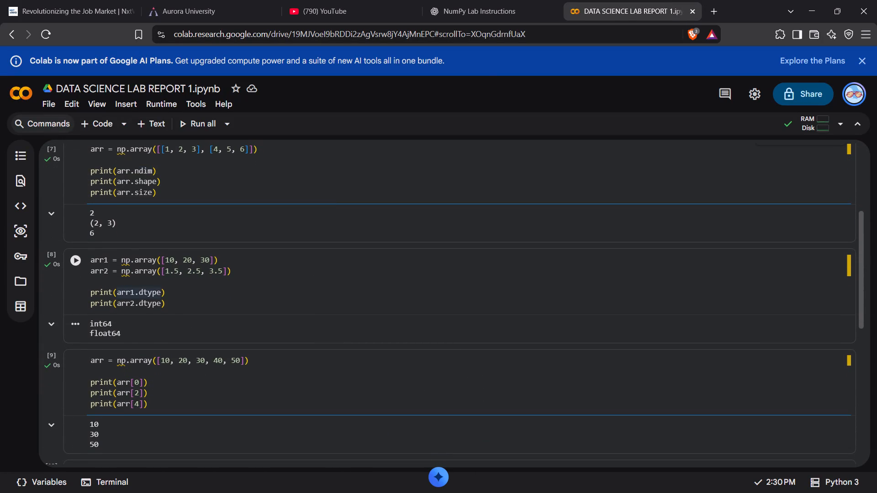
scroll(140, 330, "down", 2)
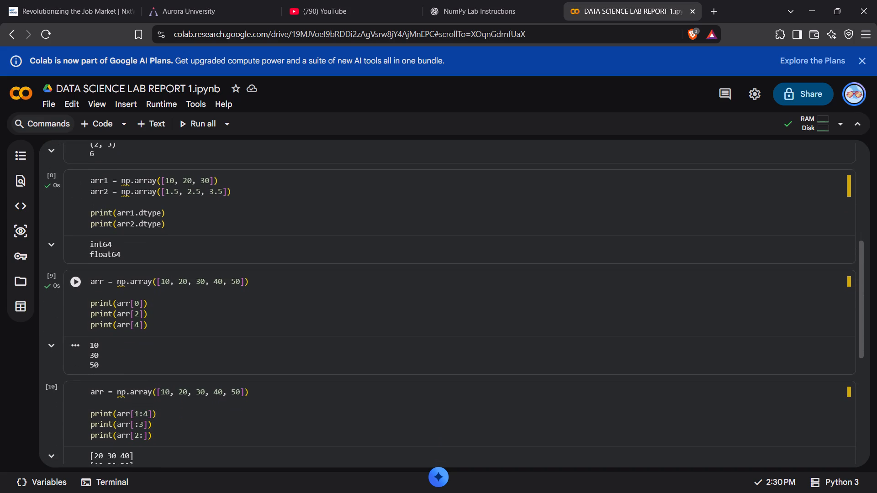
scroll(145, 313, "down", 1)
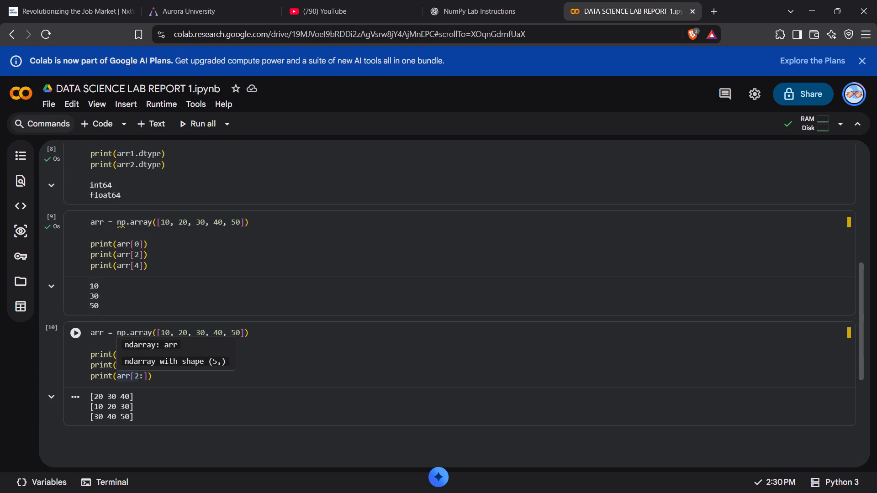
scroll(138, 372, "up", 7)
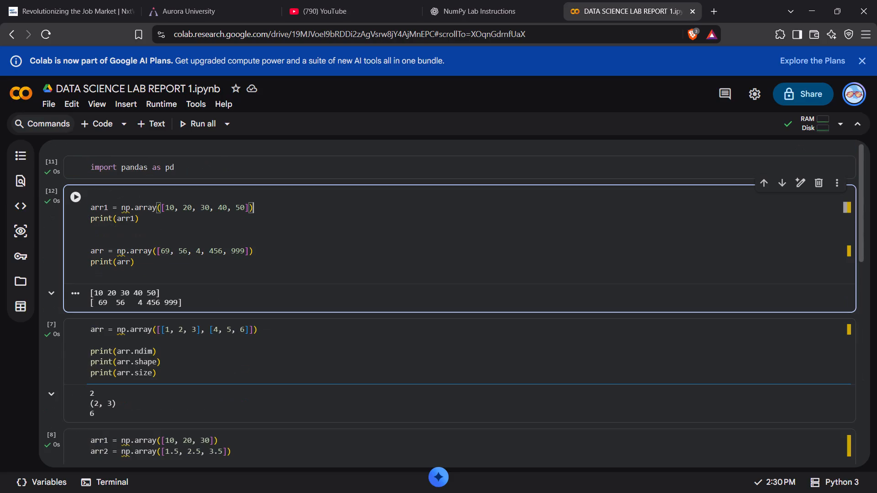
left_click(861, 57)
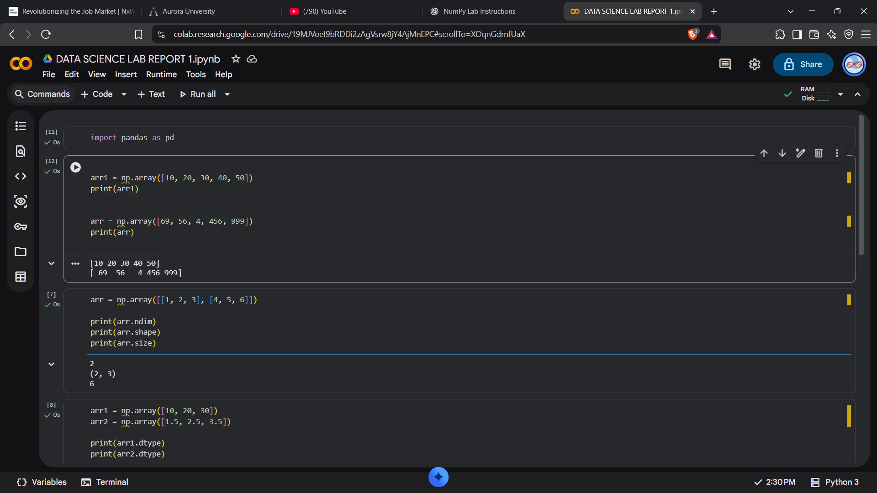
left_click(332, 184)
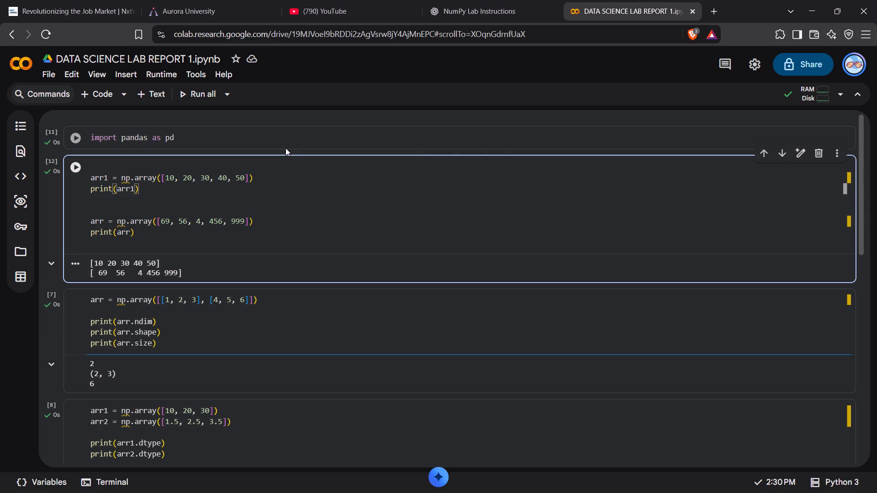
left_click(286, 143)
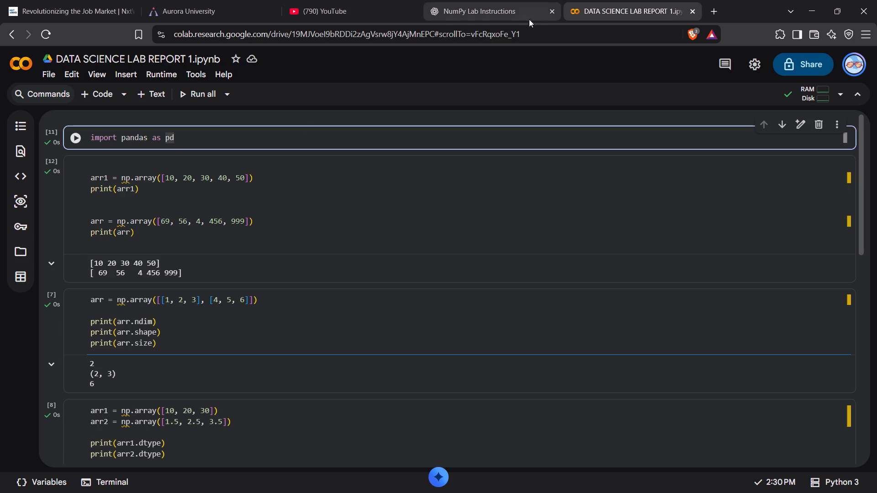
left_click(551, 10)
Capture a screenshot of the pandas import cell and the arr1 and arr array creation cell, including its printed output.
key("Print")
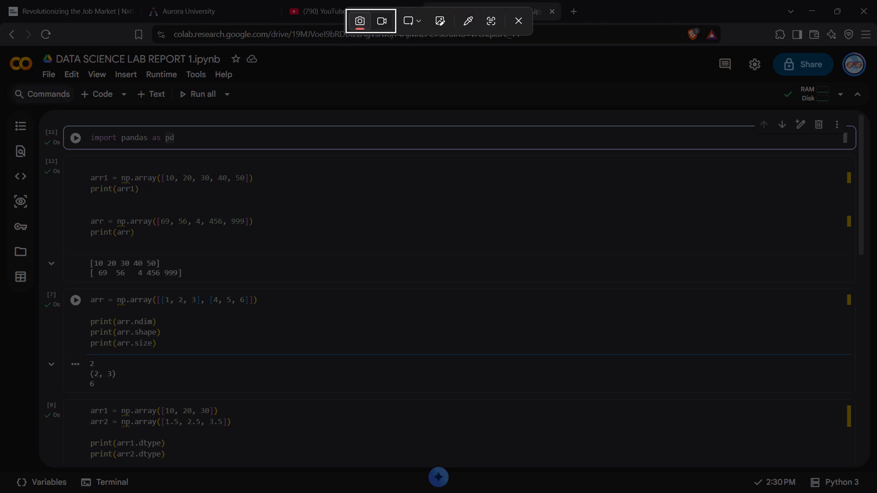
left_click_drag(64, 124, 440, 268)
scroll(343, 211, "right", 1)
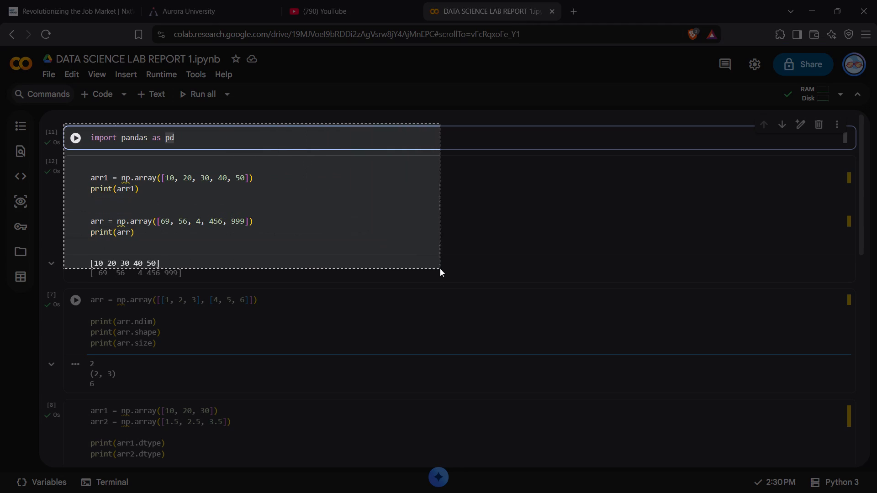
left_click_drag(440, 268, 642, 288)
scroll(449, 267, "right", 1)
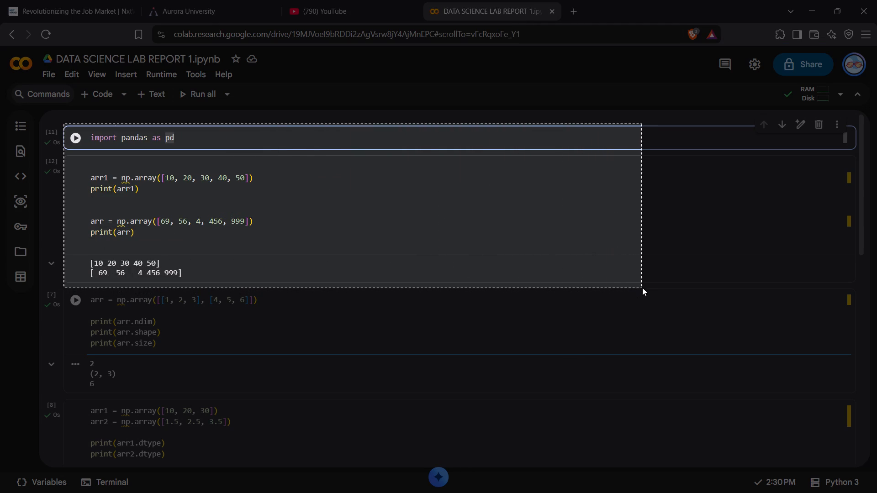
left_click_drag(642, 288, 658, 288)
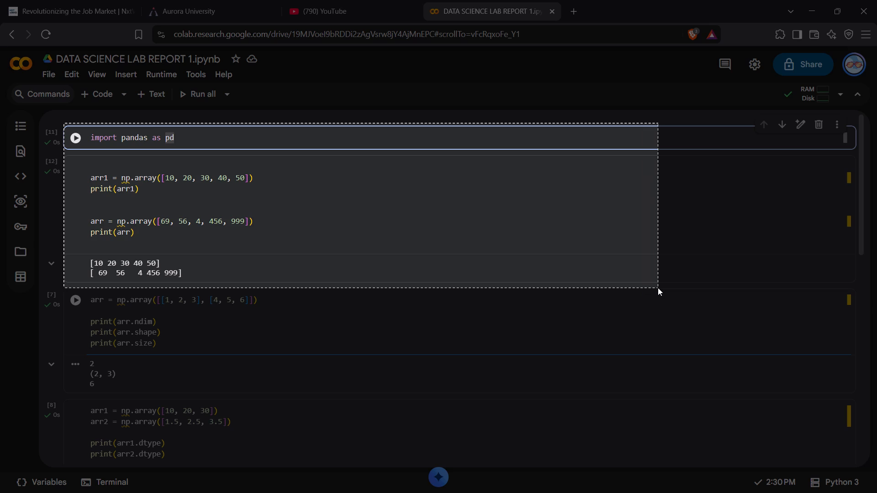
left_click_drag(658, 288, 691, 288)
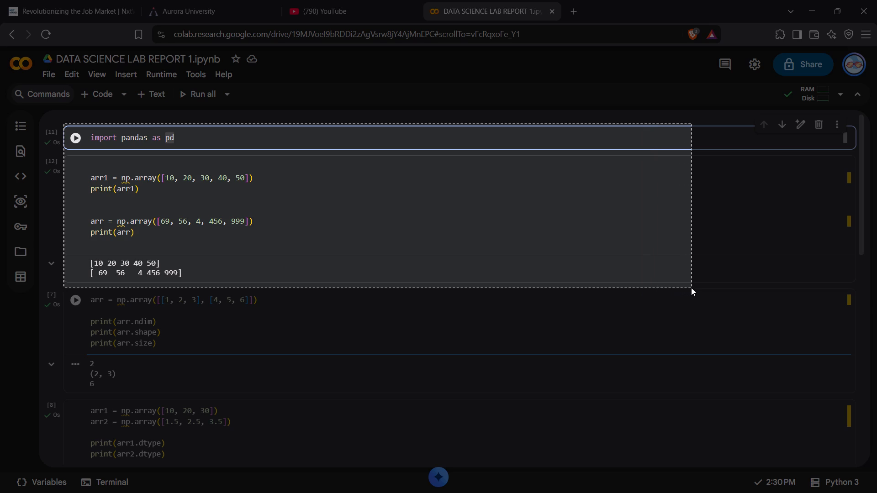
left_click_drag(691, 288, 689, 284)
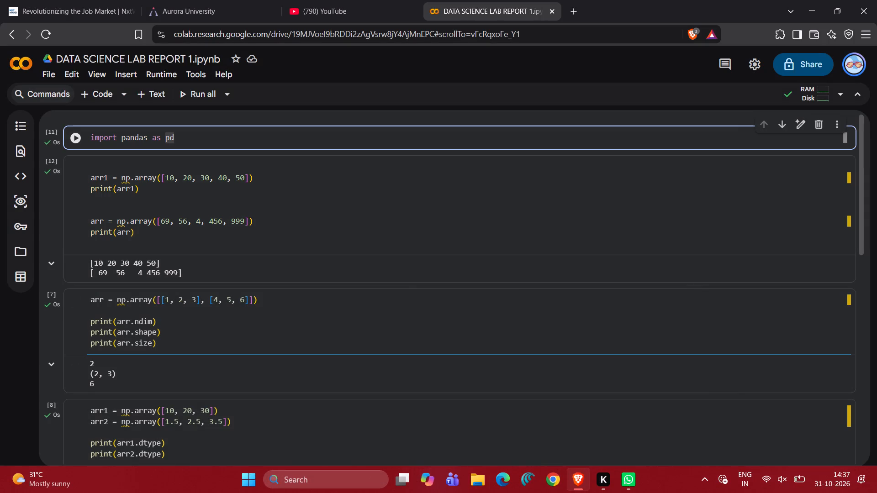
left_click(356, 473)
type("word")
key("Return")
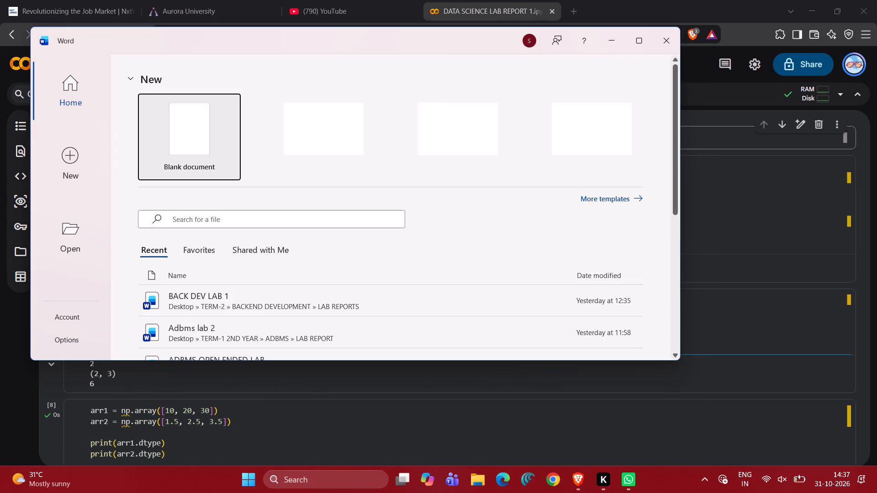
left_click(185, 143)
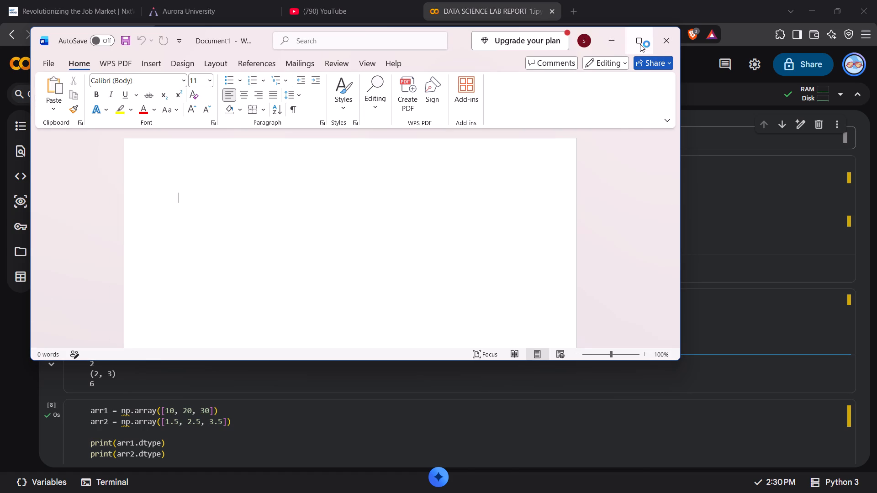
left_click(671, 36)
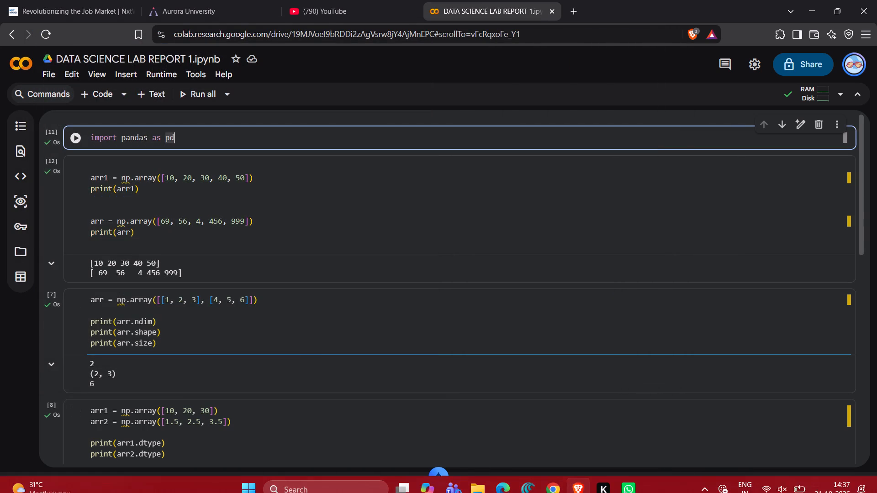
Switch to File Explorer and open the BACK DEV LAB 1 Word document from Desktop > TERM-2 > BACKEND DEVELOPMENT > LAB REPORTS.
left_click(476, 484)
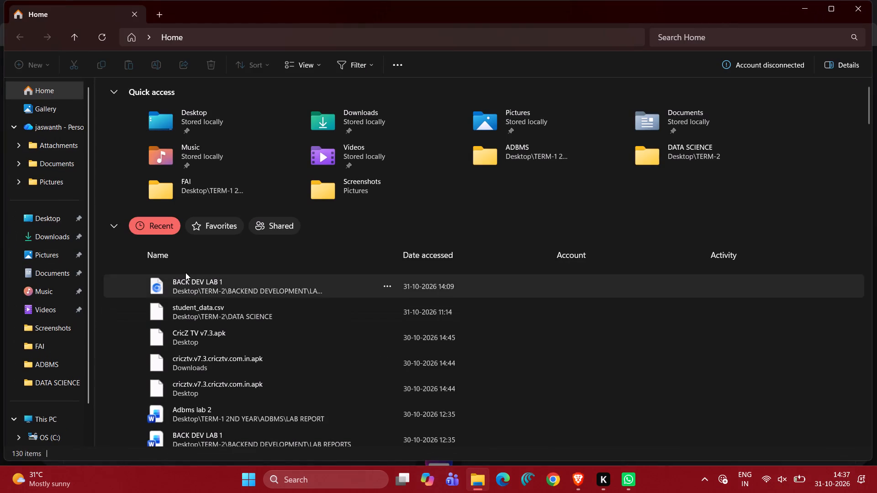
left_click(45, 227)
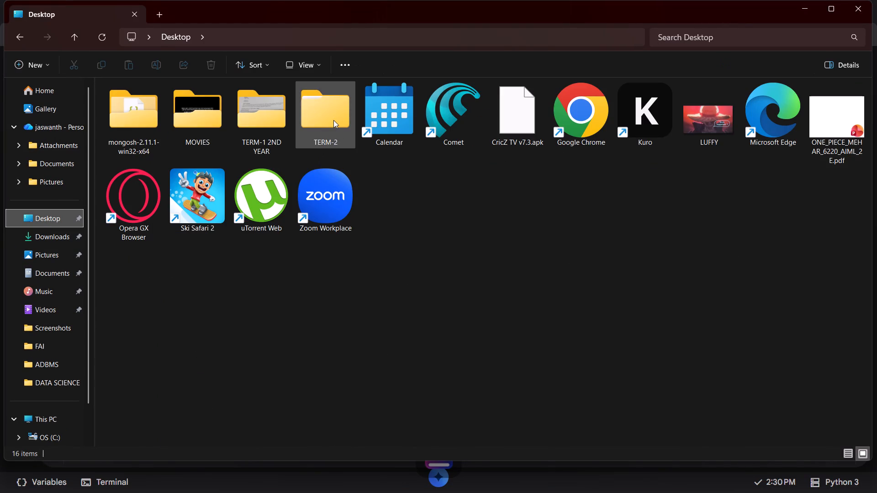
double_click(333, 120)
double_click(170, 122)
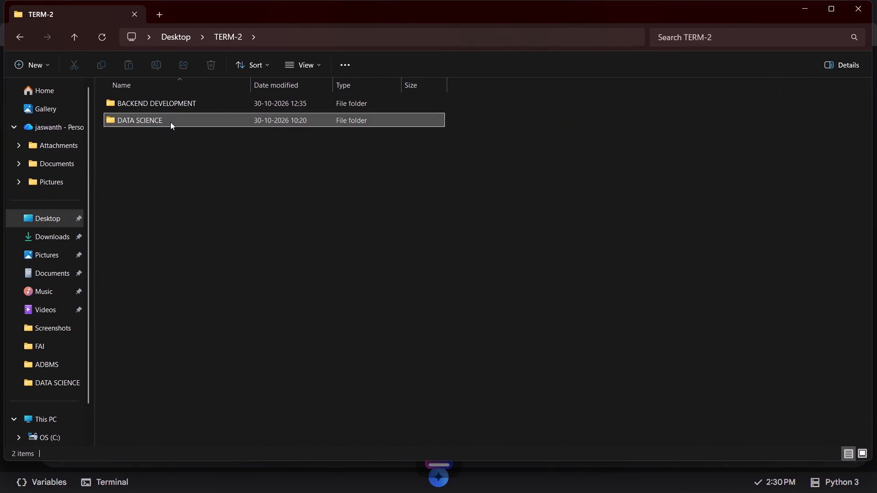
left_click(28, 38)
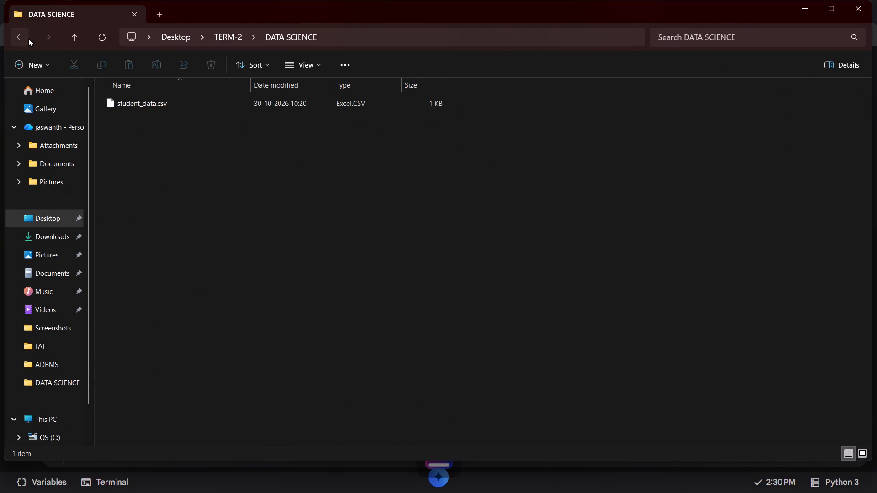
double_click(183, 99)
double_click(183, 99)
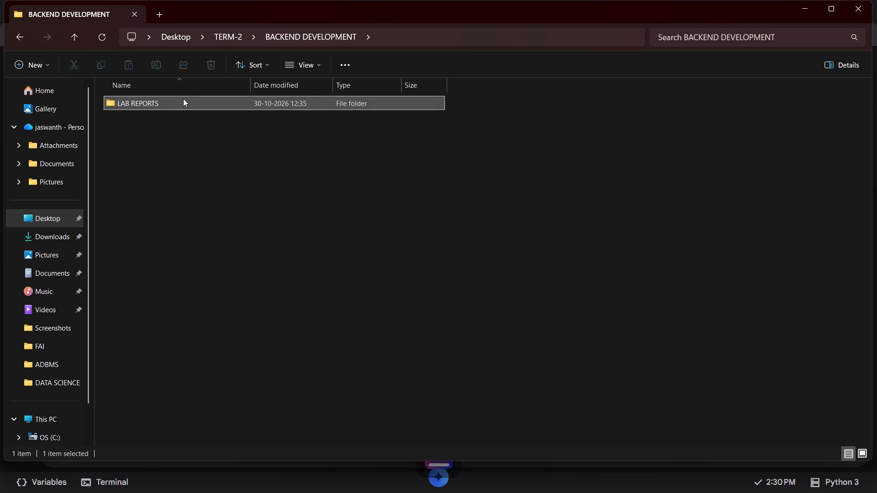
double_click(183, 99)
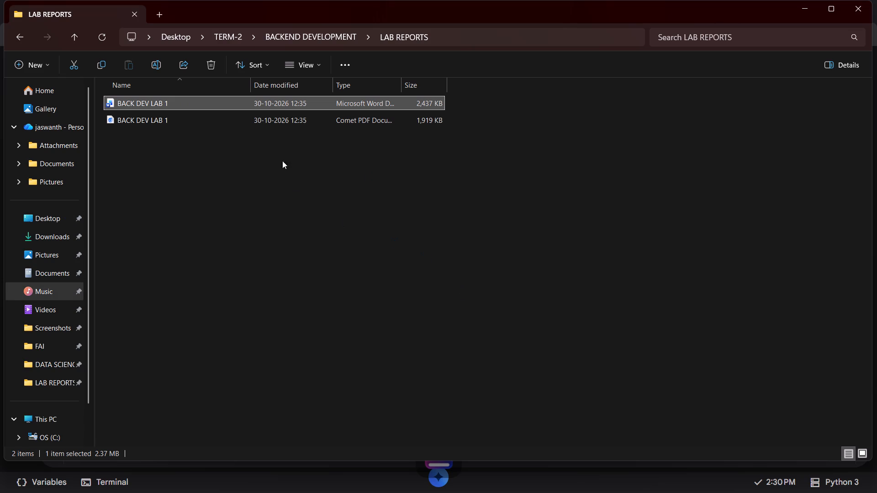
left_click(309, 104)
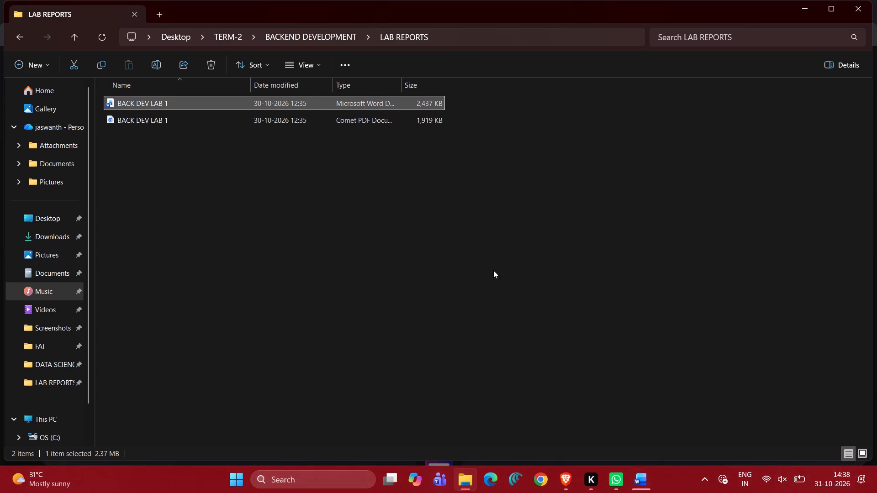
left_click(631, 411)
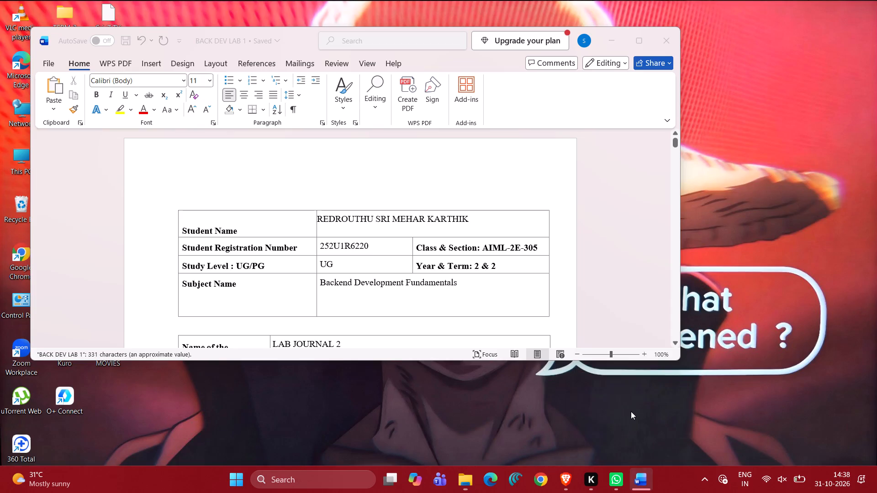
Copy the student details table and the assessment name and submission date table from the start of the BACK DEV LAB 1 document.
scroll(479, 224, "down", 1)
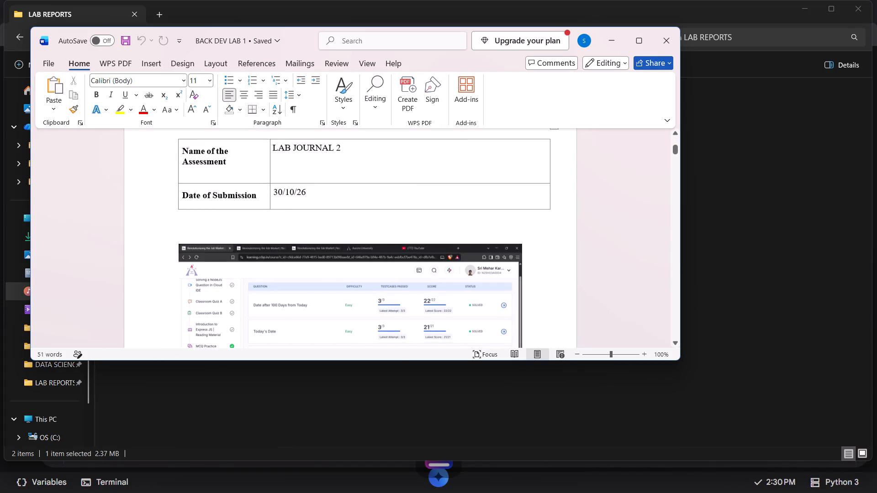
scroll(479, 224, "down", 1)
left_click_drag(316, 276, 205, 216)
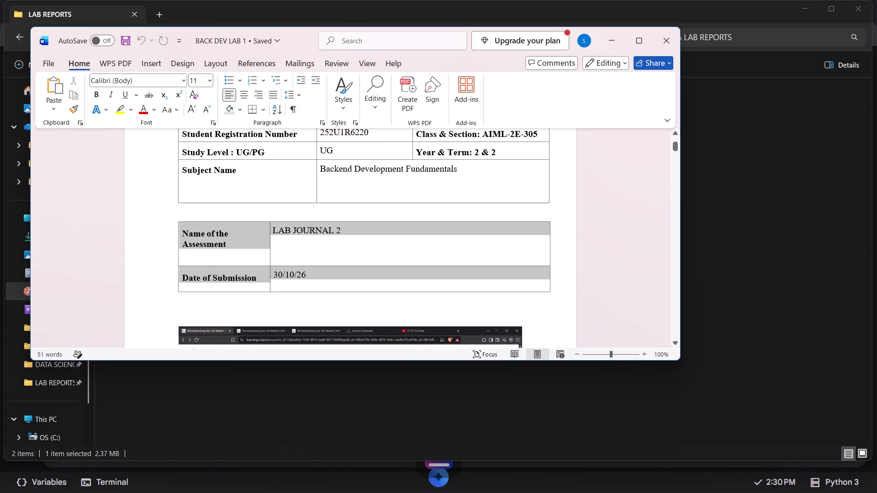
left_click_drag(205, 216, 204, 184)
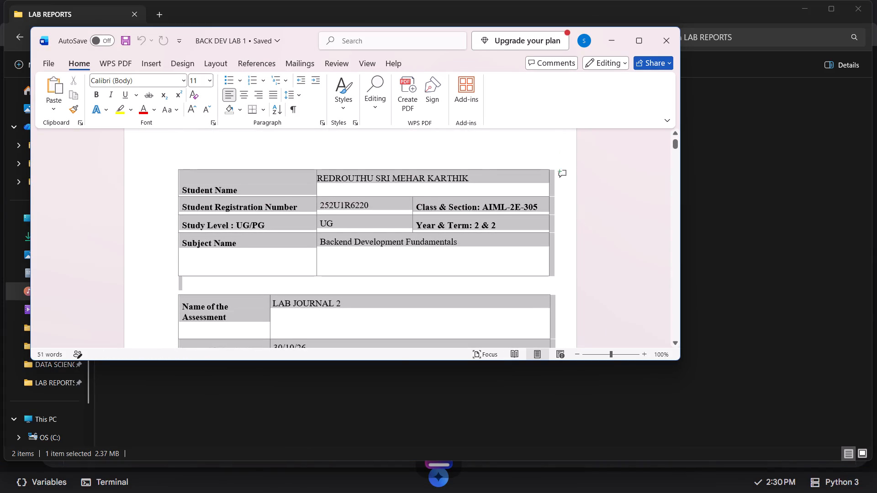
left_click_drag(204, 184, 195, 190)
key("ctrl+c")
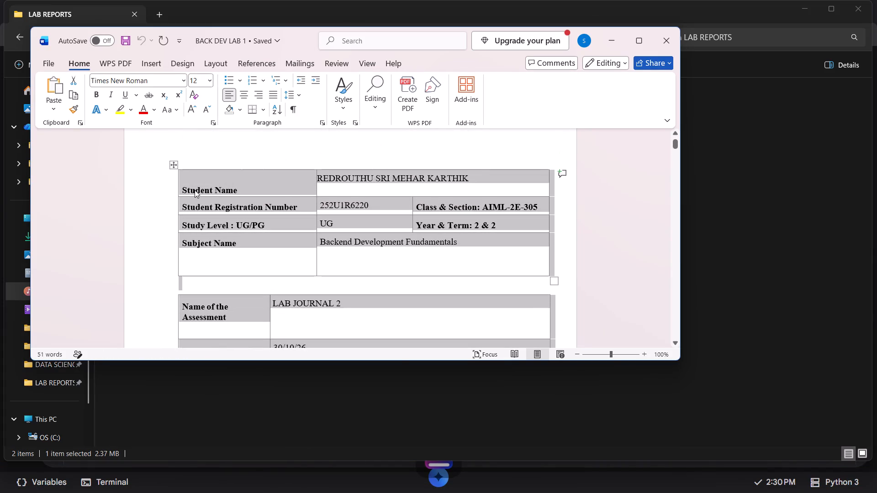
key("ctrl+c")
Create a new blank document, paste the two copied header tables into it and add two empty lines below them.
left_click(638, 41)
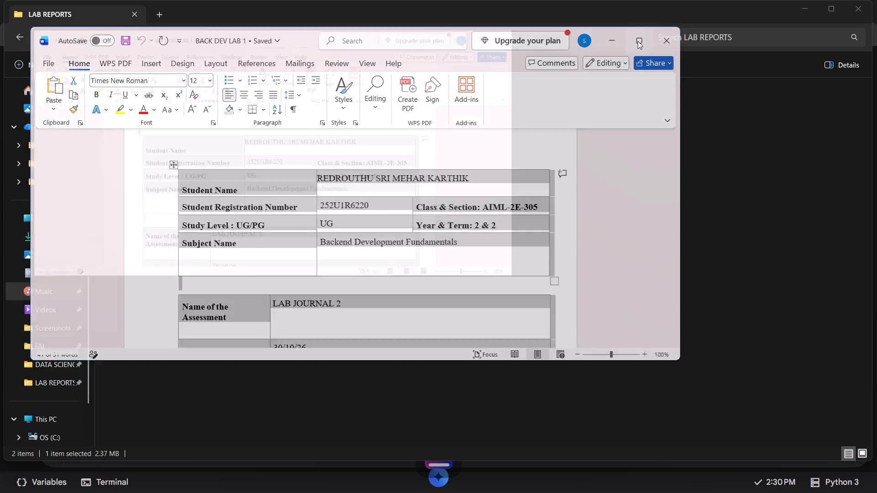
left_click(16, 38)
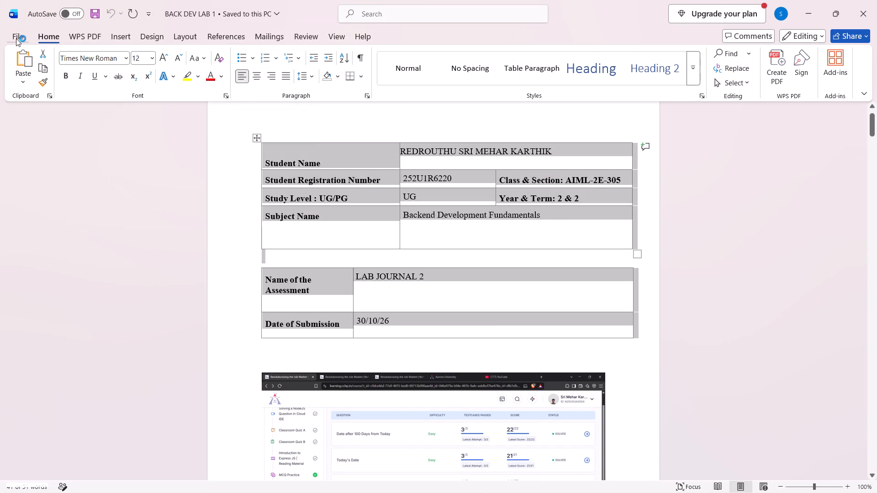
left_click(37, 91)
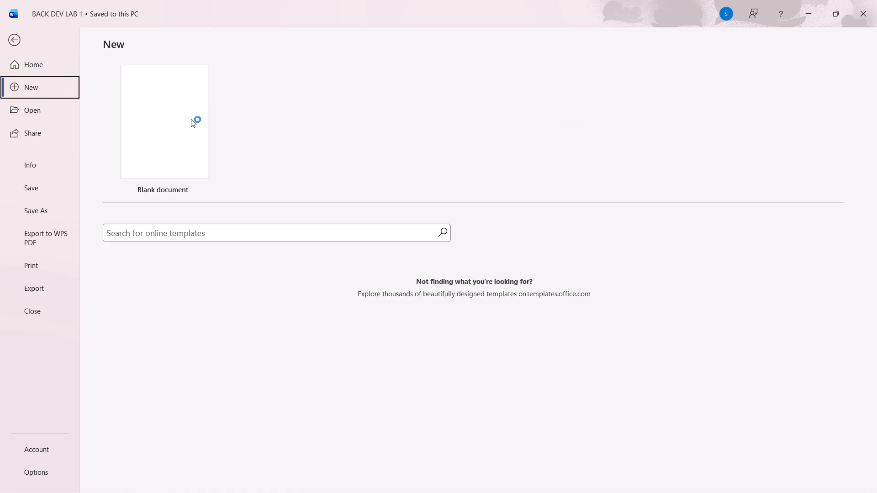
left_click(166, 132)
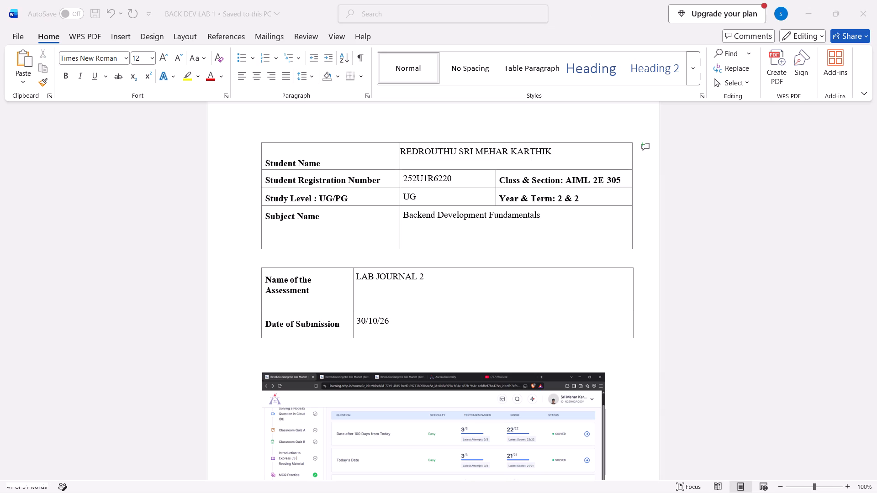
key("ctrl+v")
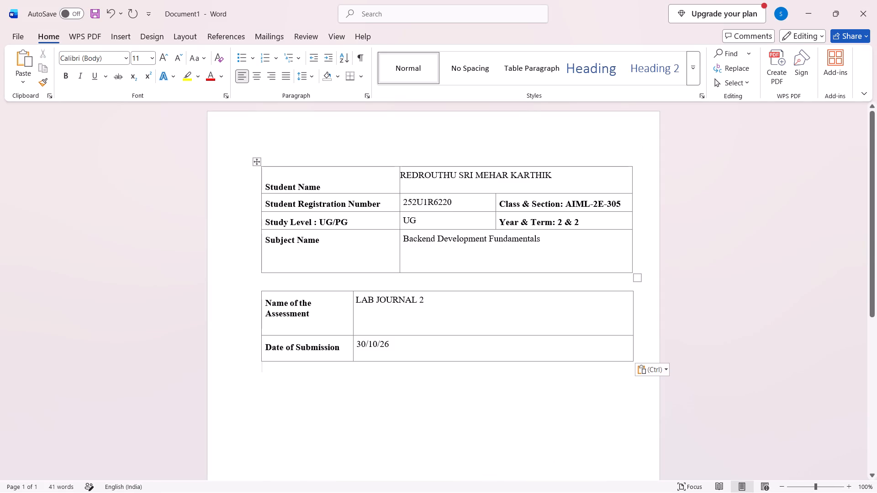
key("Return")
key("Return")
scroll(428, 269, "down", 1)
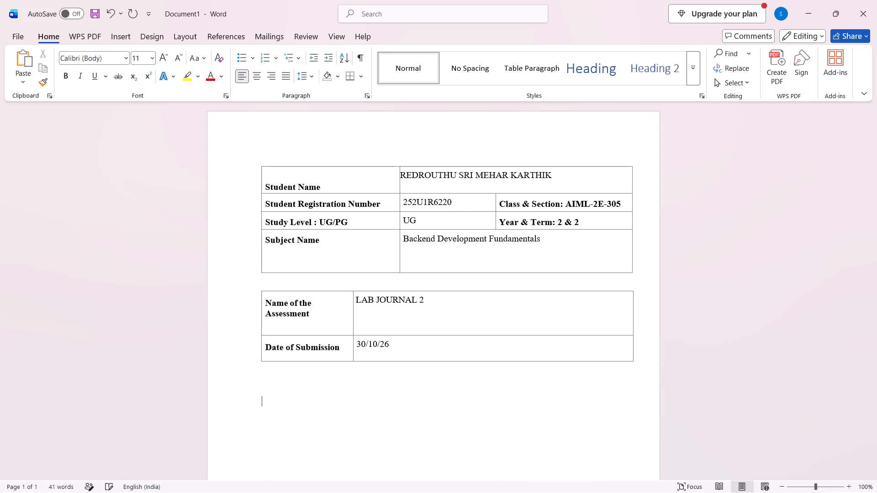
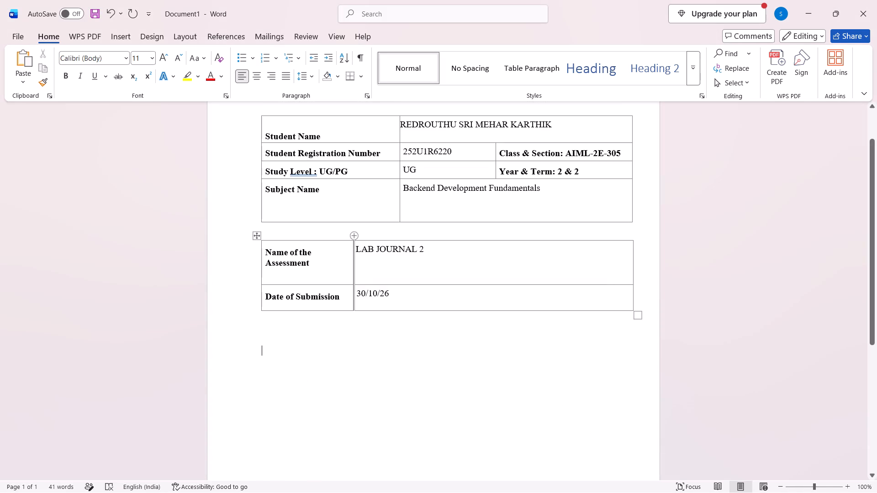
Paste the copied heading "NumPy Array Creation" below the two header tables and start a new line under it.
key("ctrl+v")
key("Return")
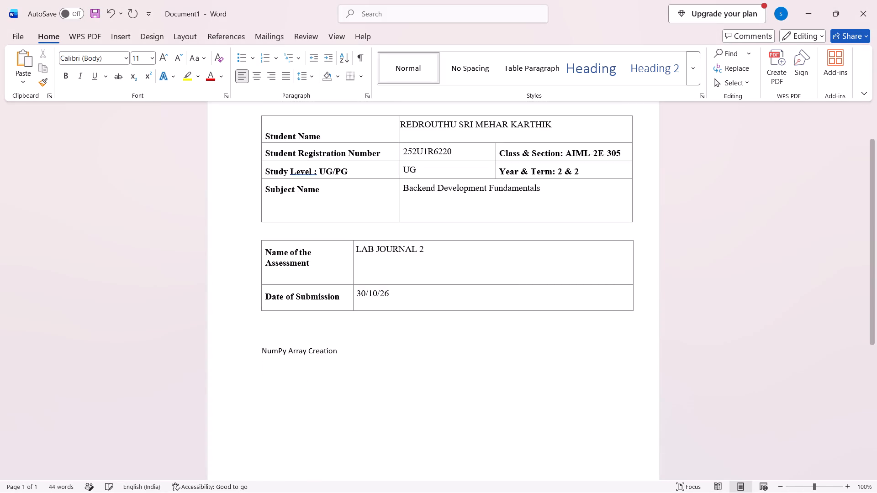
Change the Name of the Assessment entry in the second header table to "LAB 1".
scroll(359, 241, "right", 1)
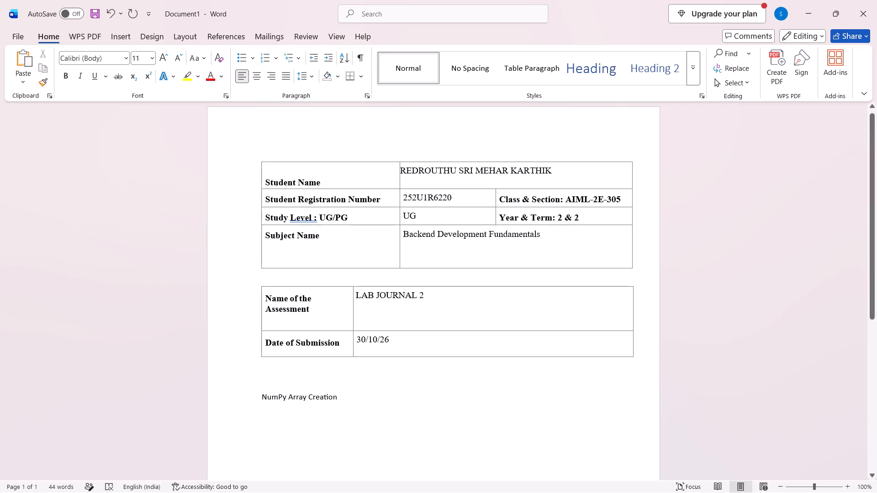
scroll(359, 241, "right", 1)
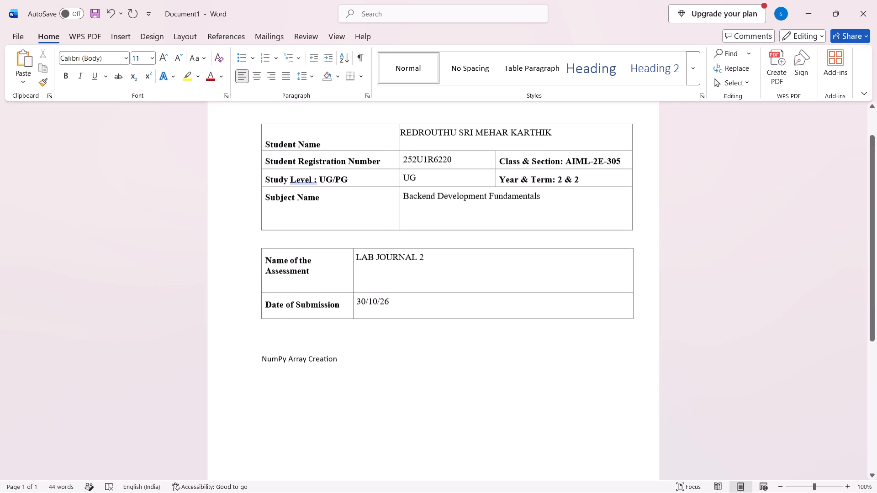
left_click(442, 256)
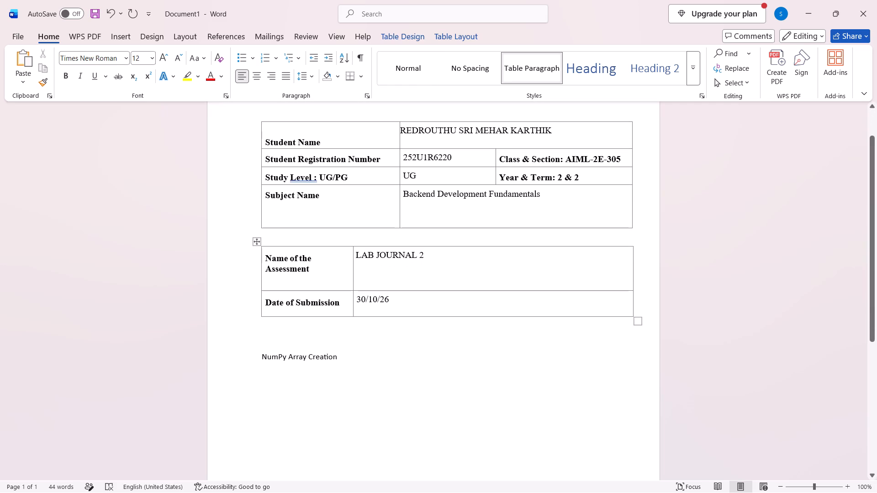
key("BackSpace")
key("1")
key("Left")
key("Left")
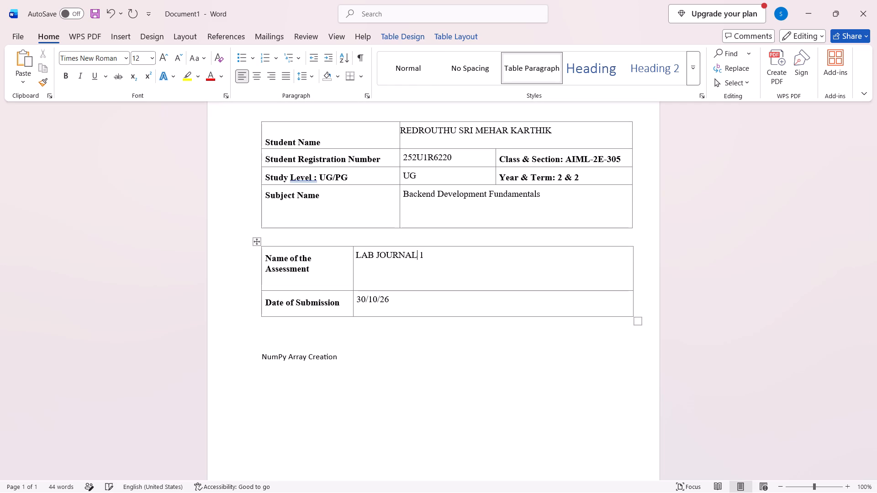
key("BackSpace")
key("BackSpace")
key("BackSpace")
key("BackSpace")
key("BackSpace")
key("BackSpace")
key("BackSpace")
key("BackSpace")
key("BackSpace")
key("BackSpace")
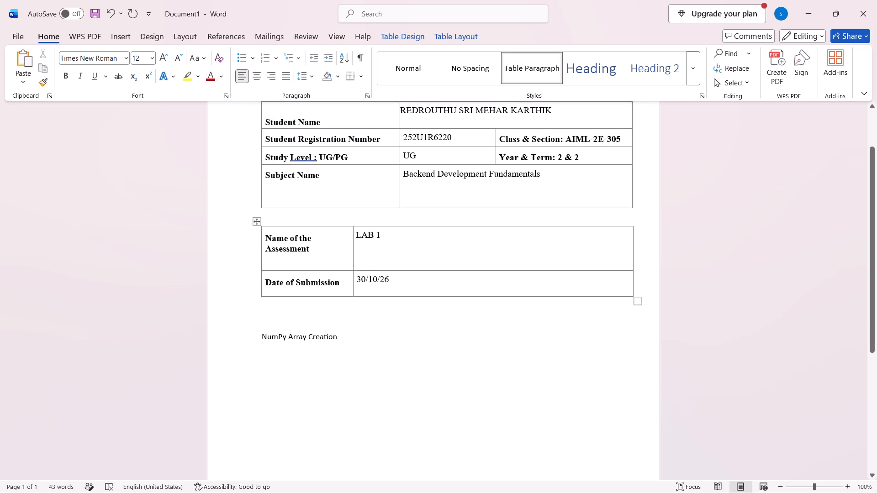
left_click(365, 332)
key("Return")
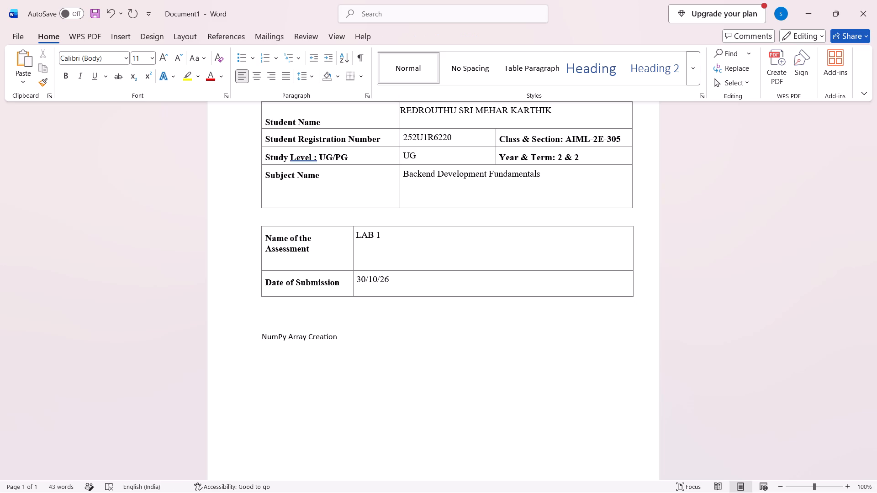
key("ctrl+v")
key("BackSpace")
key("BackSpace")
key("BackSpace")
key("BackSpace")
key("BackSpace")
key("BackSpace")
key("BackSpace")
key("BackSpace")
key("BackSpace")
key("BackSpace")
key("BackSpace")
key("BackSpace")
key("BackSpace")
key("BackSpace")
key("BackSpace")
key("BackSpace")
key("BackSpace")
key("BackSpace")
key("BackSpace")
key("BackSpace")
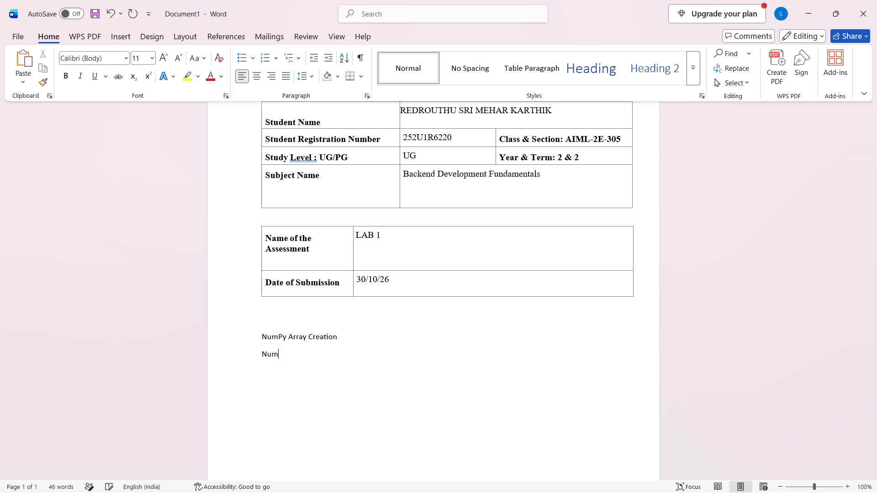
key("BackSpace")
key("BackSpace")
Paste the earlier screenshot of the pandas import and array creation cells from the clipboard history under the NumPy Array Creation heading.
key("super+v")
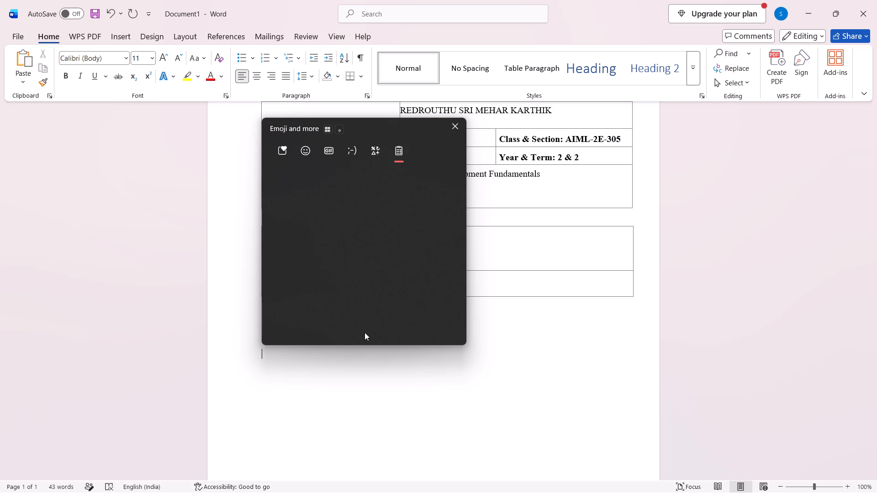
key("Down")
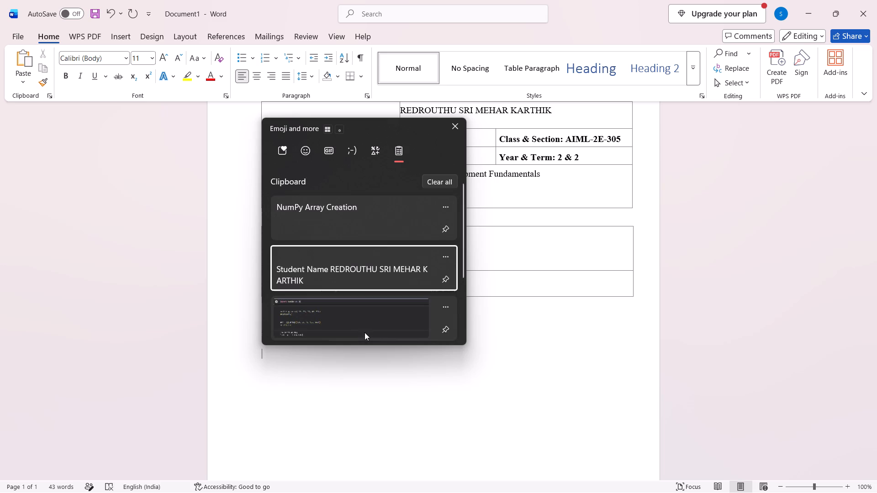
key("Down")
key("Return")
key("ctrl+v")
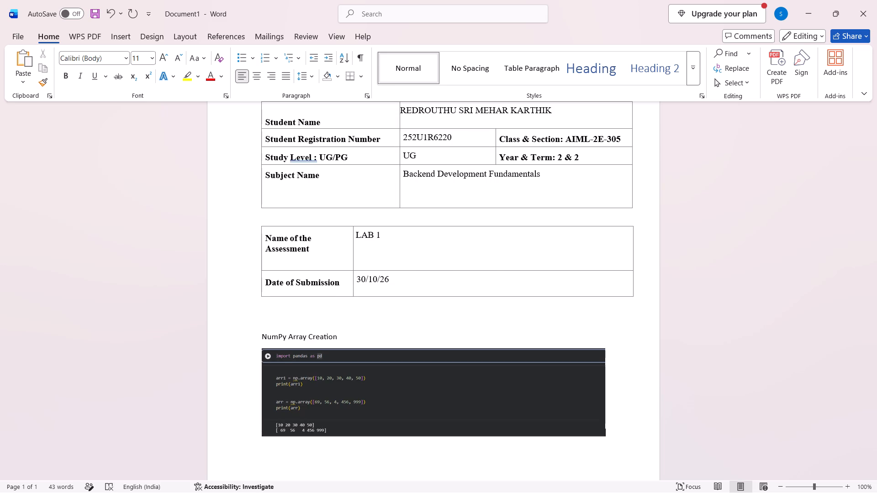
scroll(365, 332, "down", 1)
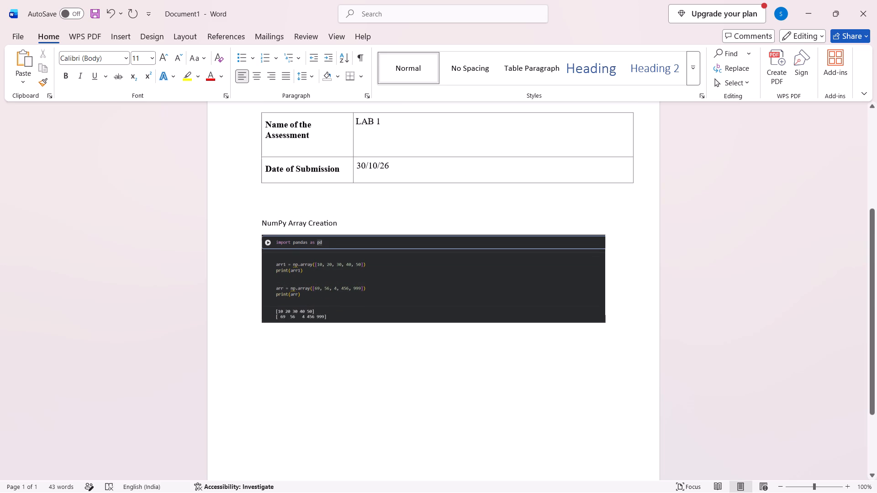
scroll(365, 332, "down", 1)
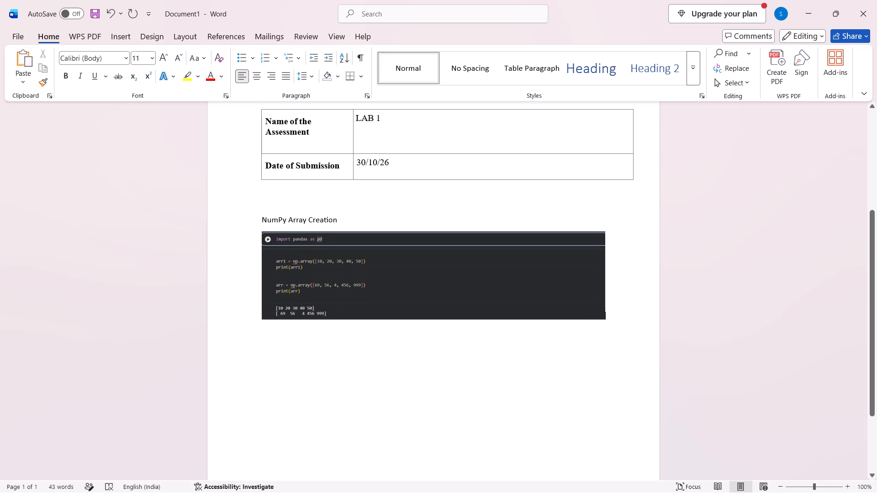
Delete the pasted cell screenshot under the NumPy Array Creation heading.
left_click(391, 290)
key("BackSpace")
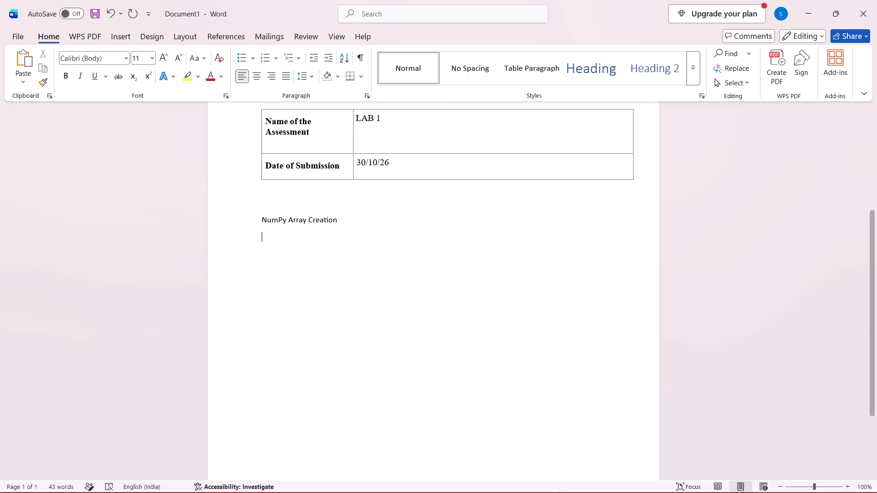
Switch to Brave and capture a full-width screenshot of the Colab notebook from the address bar down to the arr1 and arr output.
left_click(564, 480)
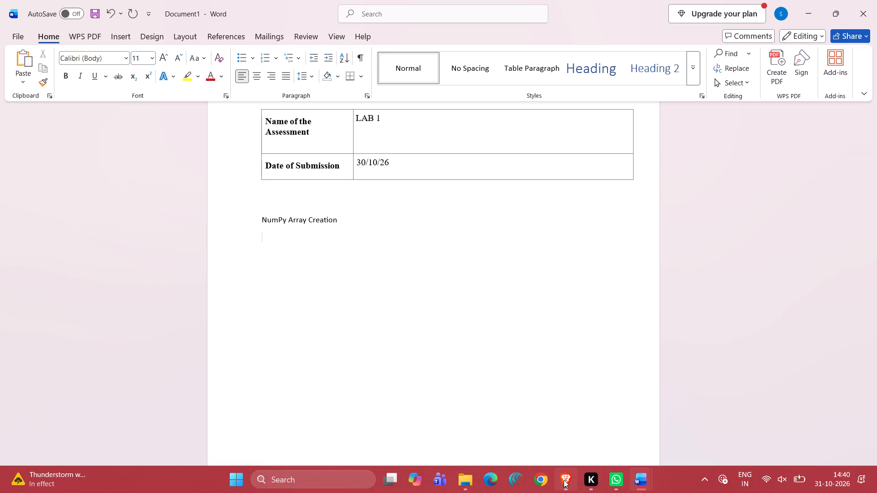
key("Print")
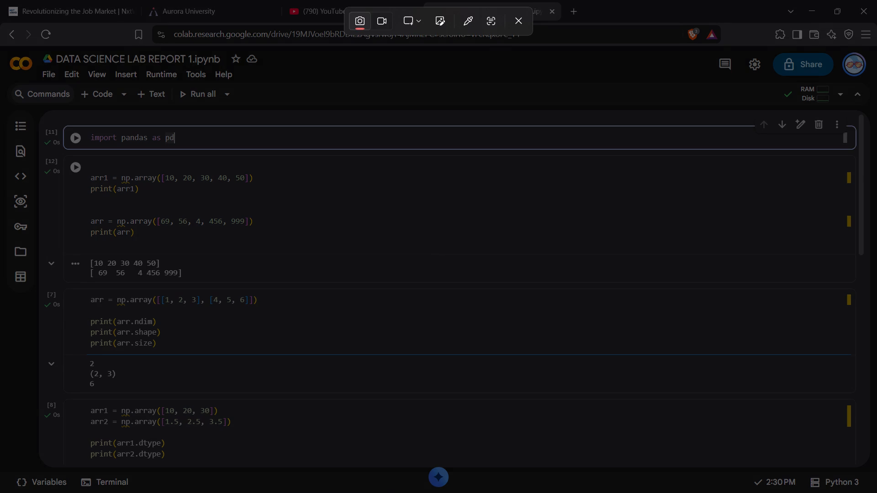
left_click_drag(2, 26, 695, 140)
scroll(322, 90, "right", 2)
scroll(461, 119, "right", 2)
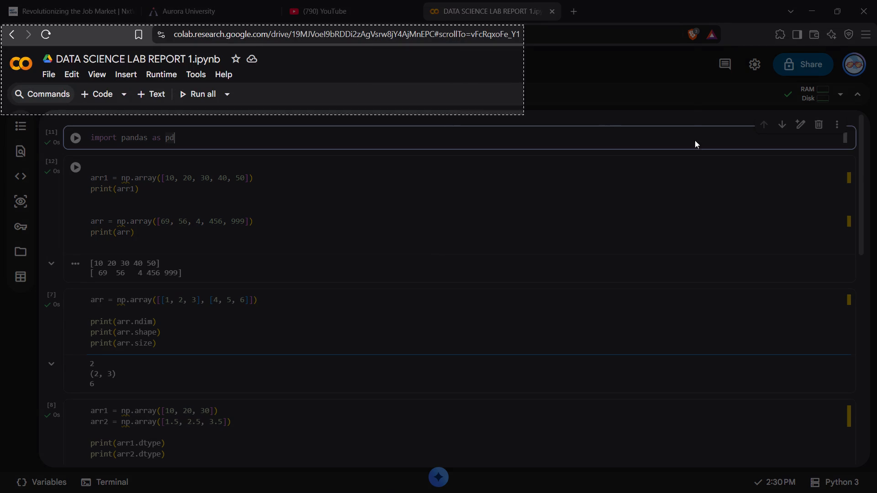
left_click_drag(695, 140, 876, 198)
scroll(719, 152, "right", 2)
scroll(849, 188, "right", 1)
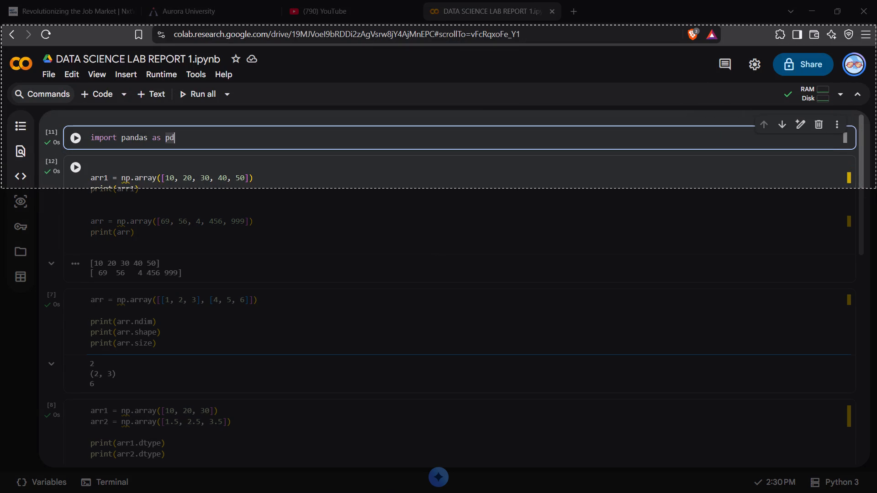
left_click_drag(876, 198, 869, 283)
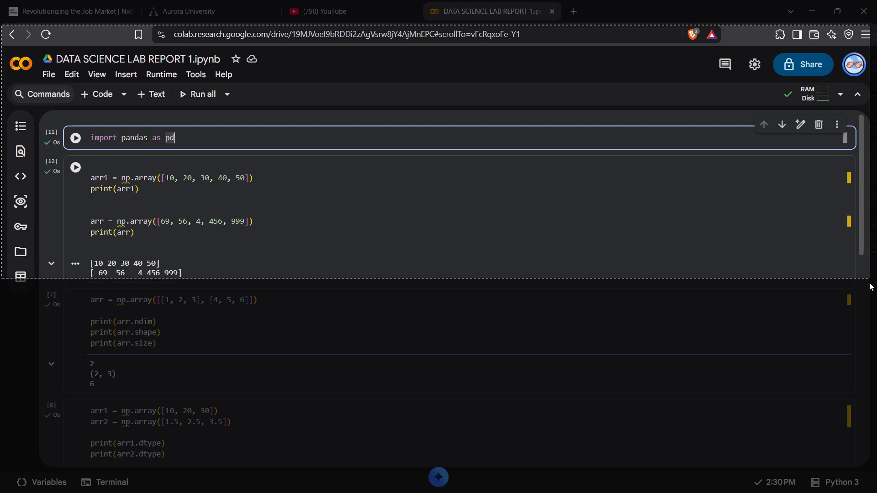
left_click_drag(869, 283, 869, 283)
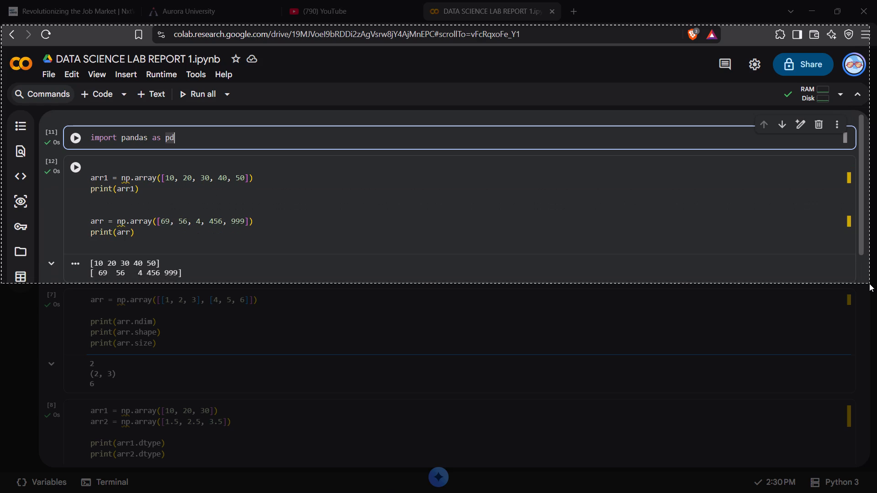
left_click_drag(869, 283, 869, 284)
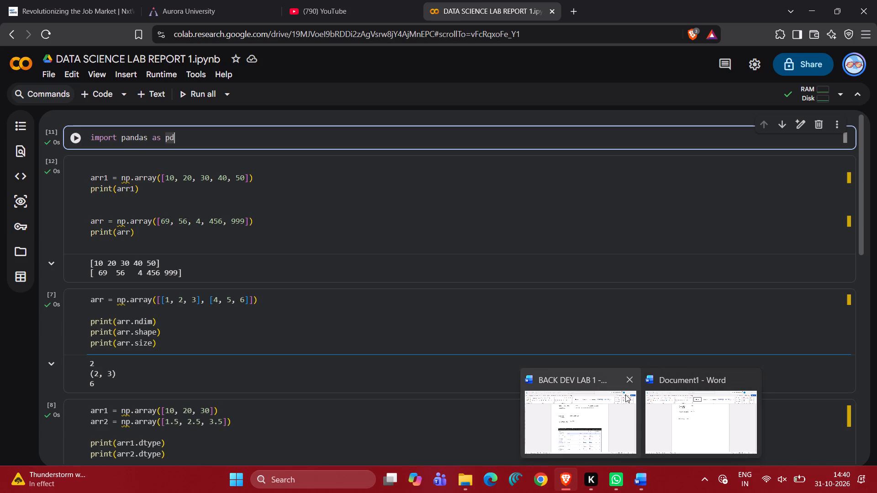
Close the BACK DEV LAB 1 Word document.
left_click(629, 381)
Switch to Document1 in Word, paste the new notebook screenshot under the NumPy Array Creation heading and start a new line.
left_click(633, 393)
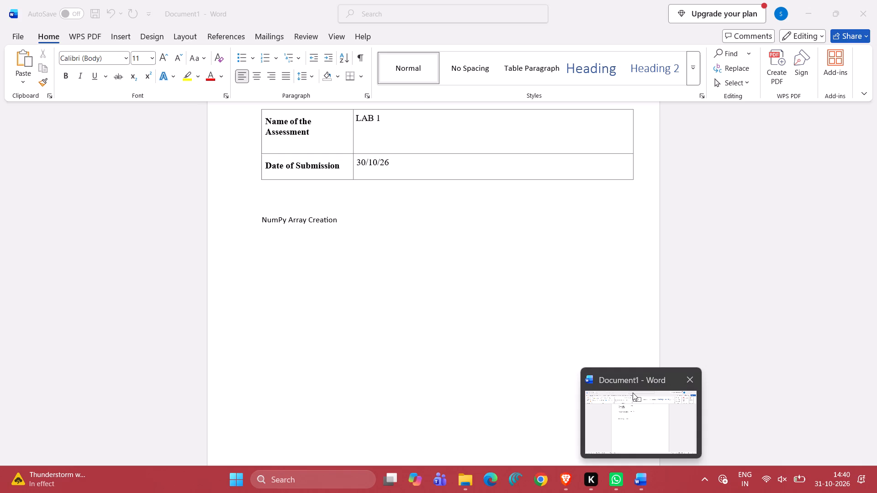
left_click(638, 483)
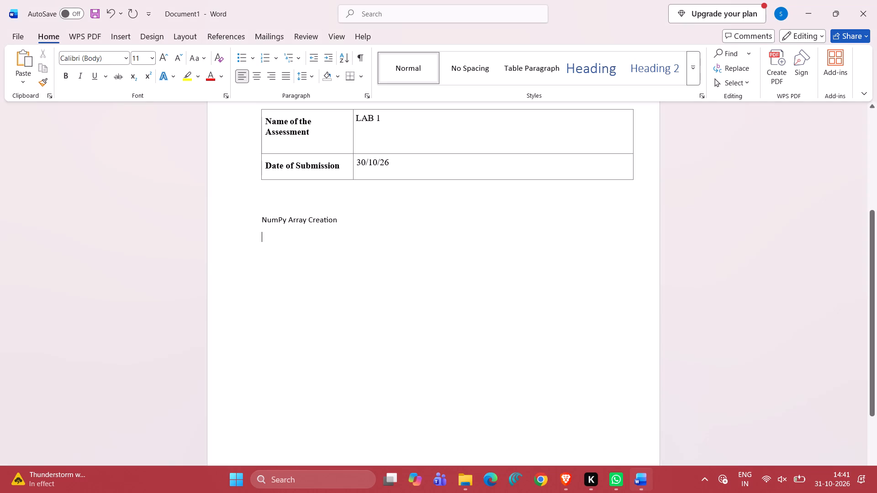
key("ctrl+v")
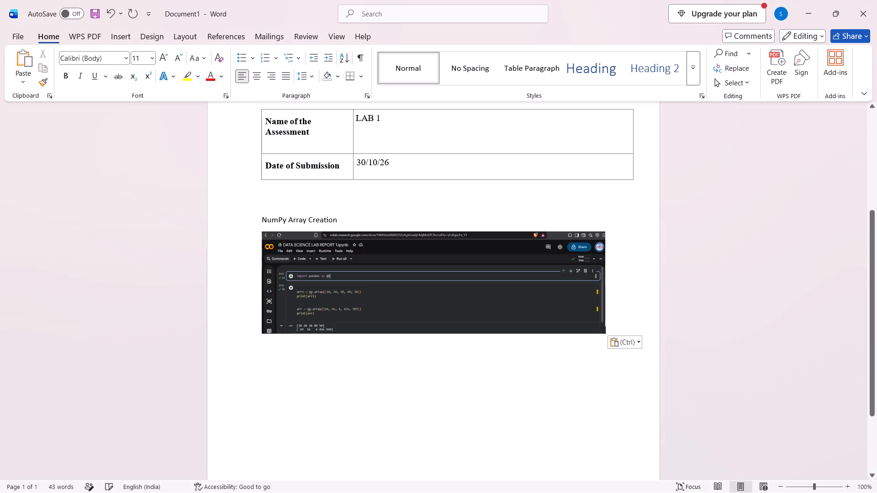
scroll(499, 333, "down", 2)
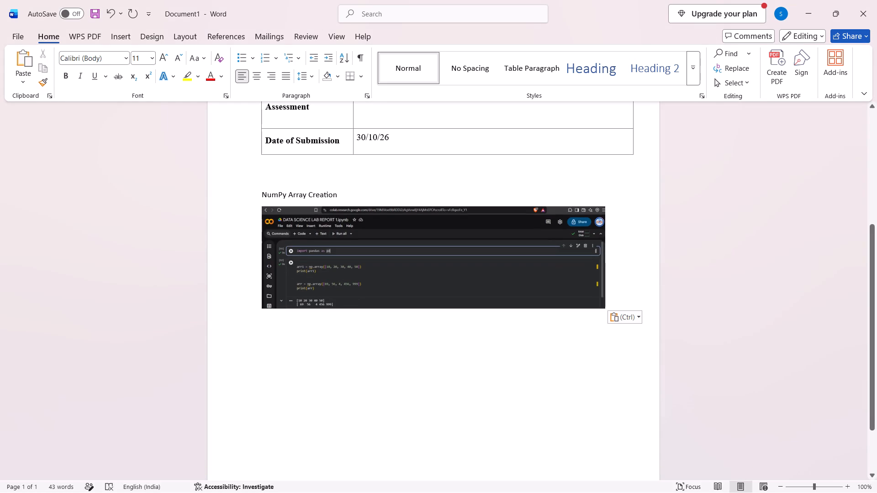
key("Return")
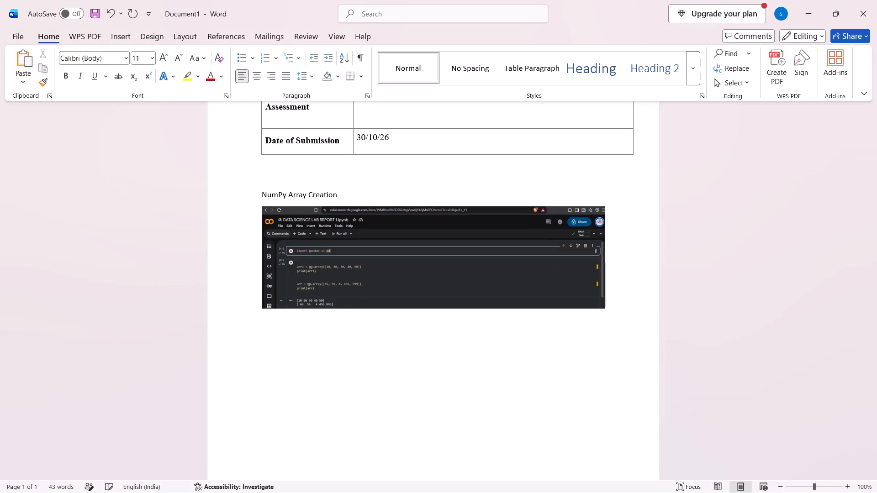
Number the NumPy Array Creation heading by adding "1)" in front of it.
left_click(261, 194)
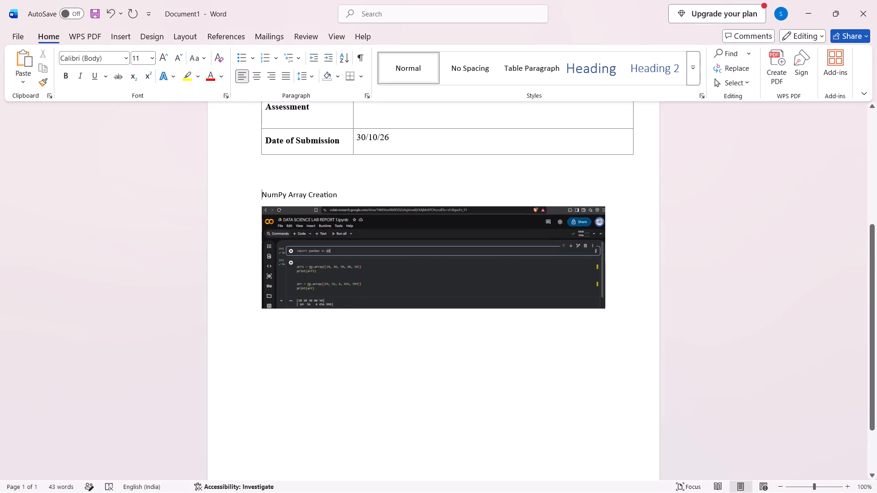
type("1)")
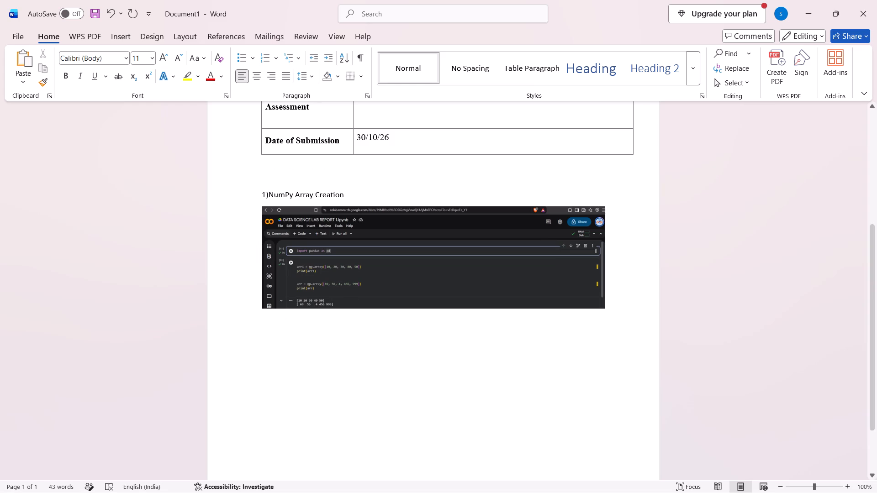
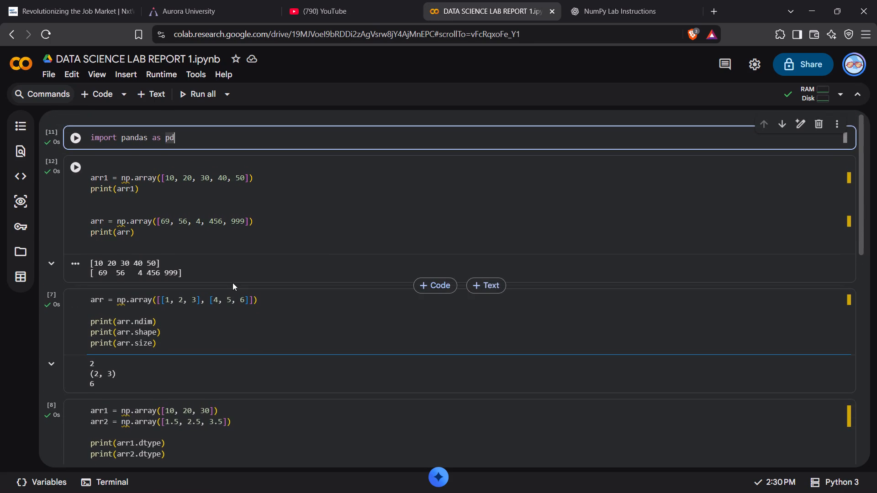
left_click(225, 259)
scroll(225, 259, "down", 1)
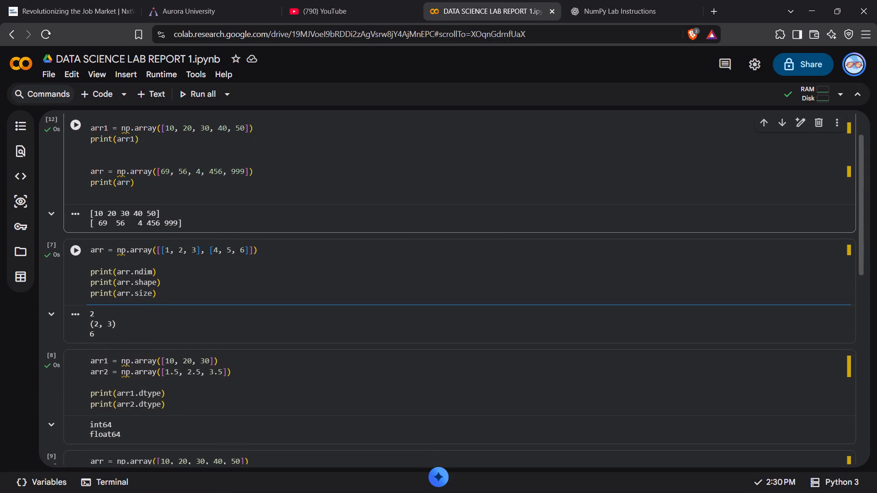
scroll(225, 259, "down", 2)
left_click(225, 259)
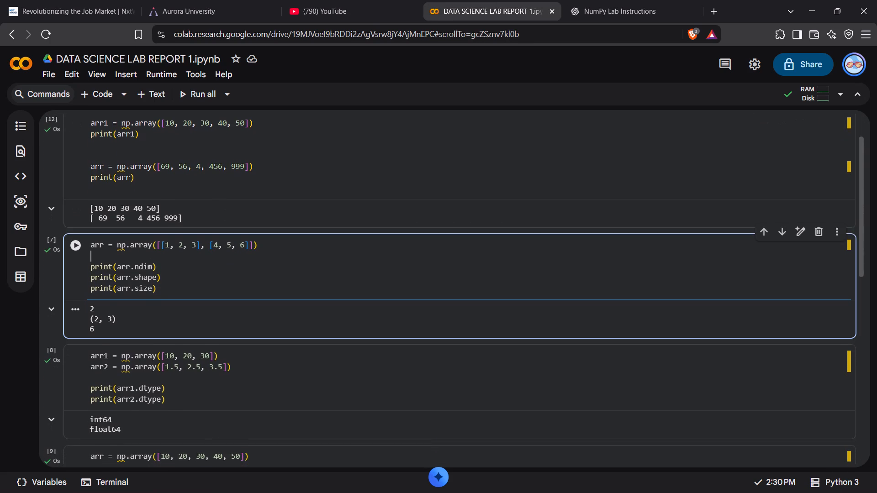
scroll(225, 259, "down", 2)
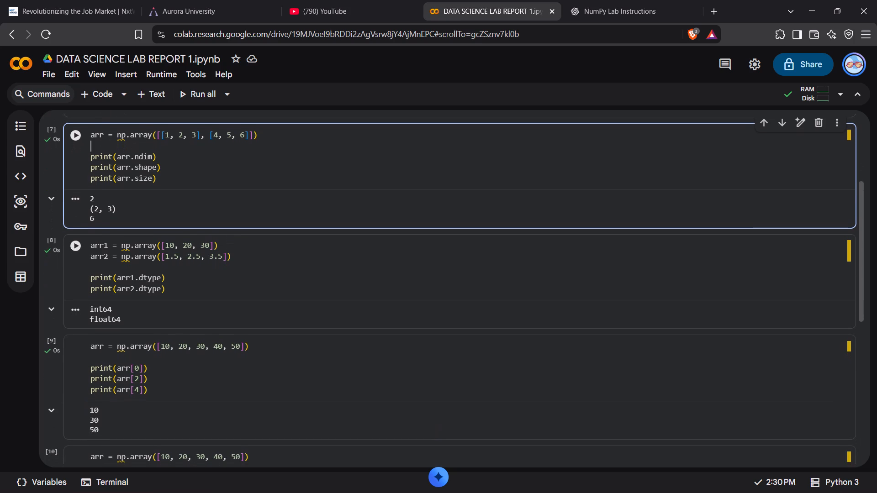
scroll(225, 259, "down", 2)
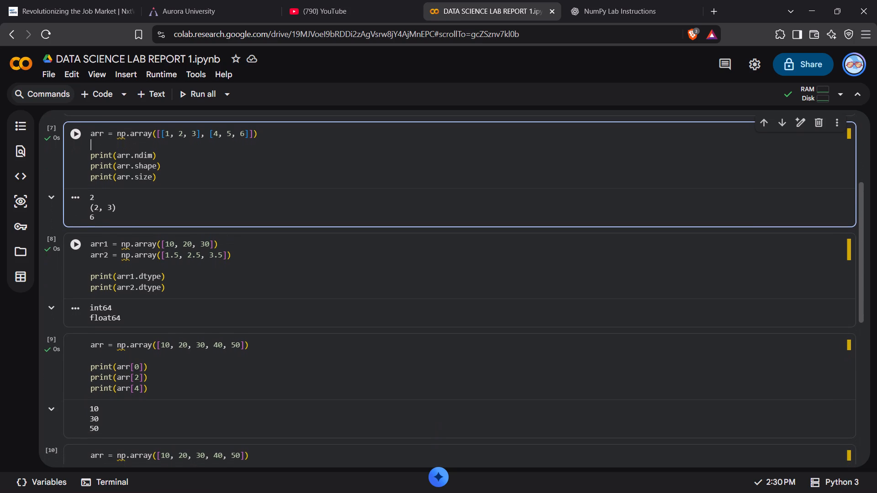
key("Print")
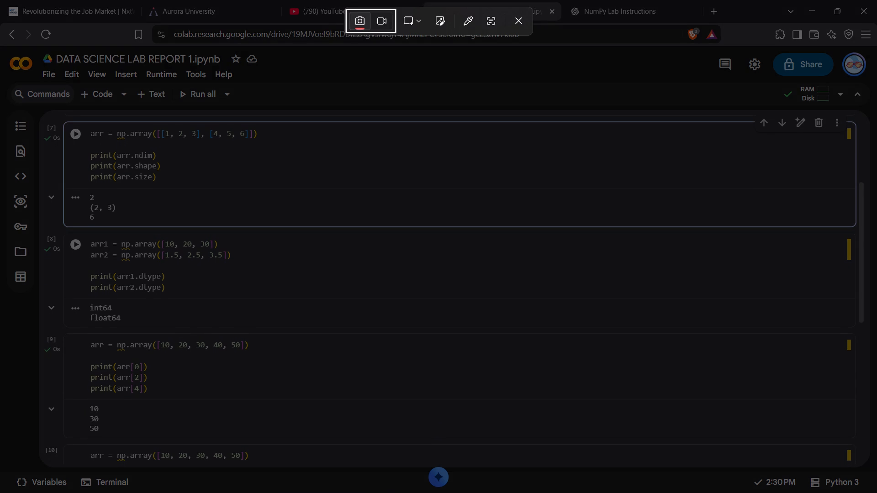
left_click_drag(2, 26, 547, 98)
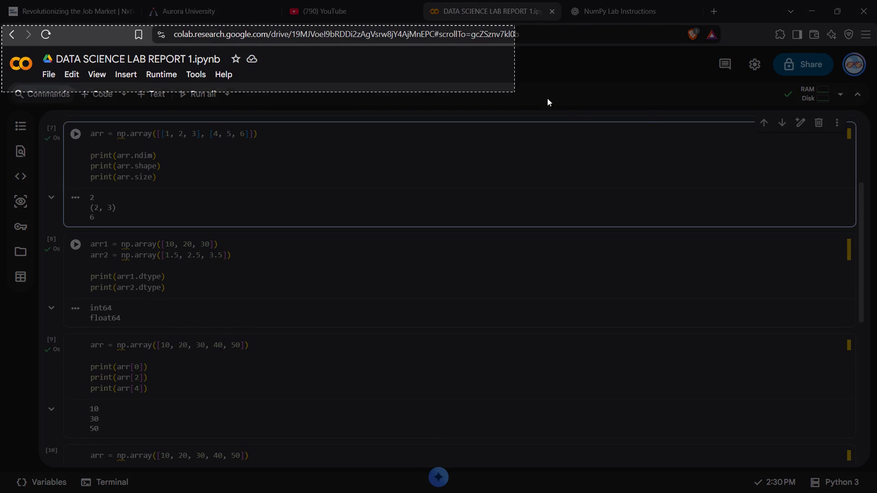
left_click_drag(547, 98, 876, 226)
scroll(733, 178, "right", 2)
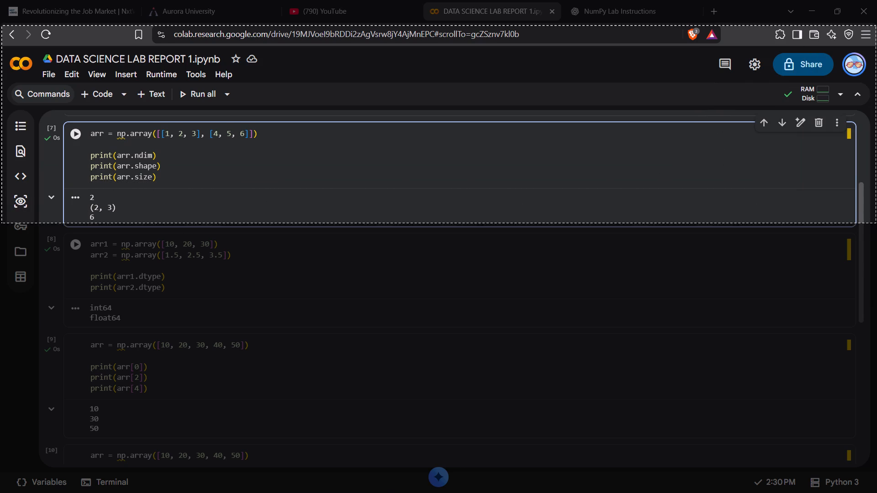
left_click_drag(876, 226, 876, 231)
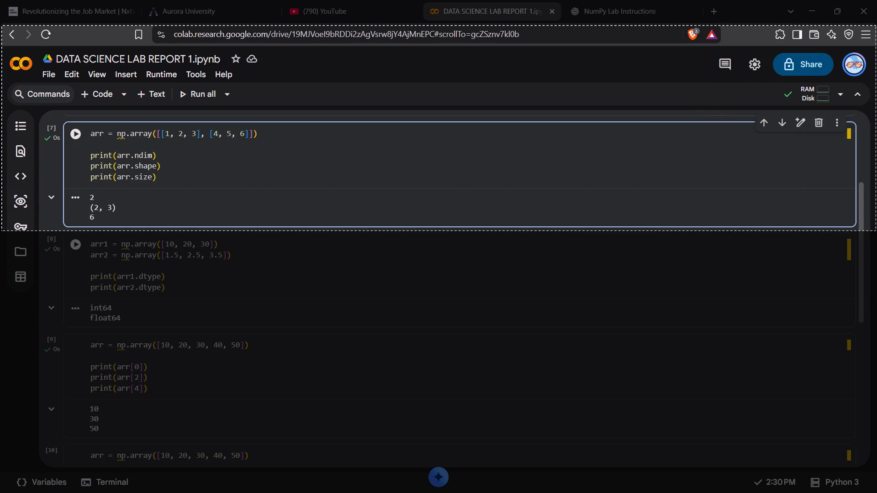
left_click_drag(876, 231, 876, 231)
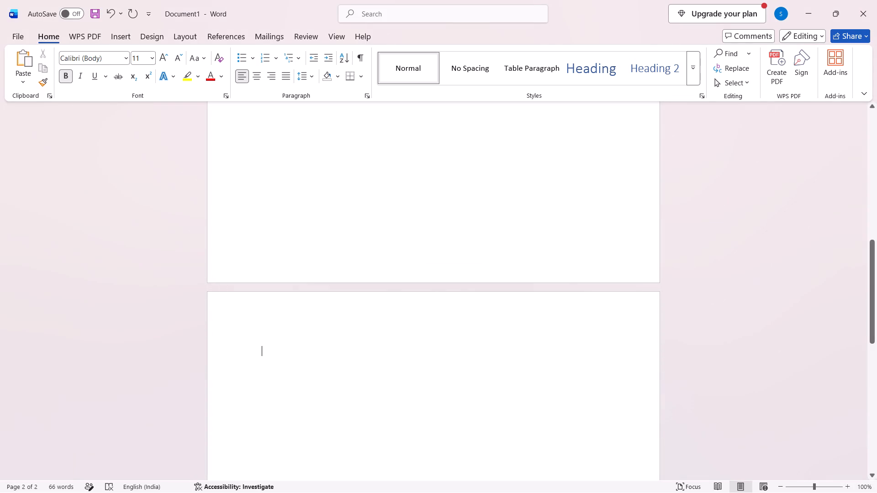
Paste the copied heading "NumPy Attributes" at the start of the Word report's second page.
key("super+v")
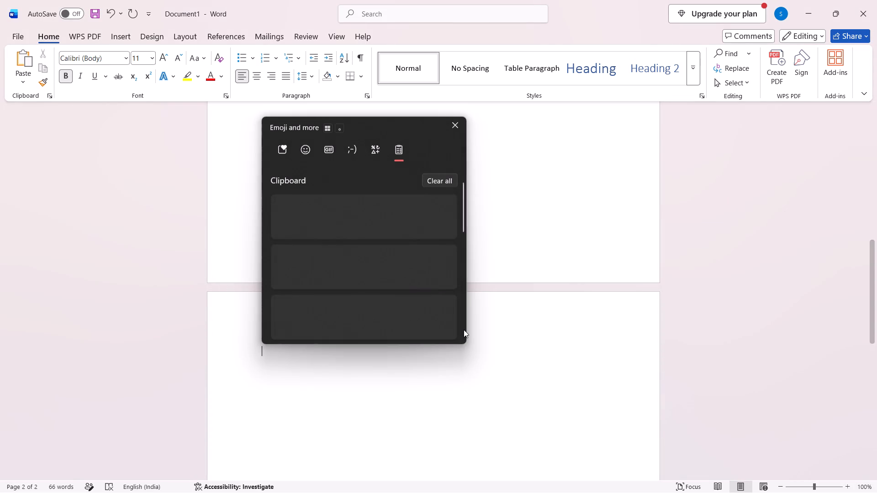
key("Down")
key("Return")
key("ctrl+v")
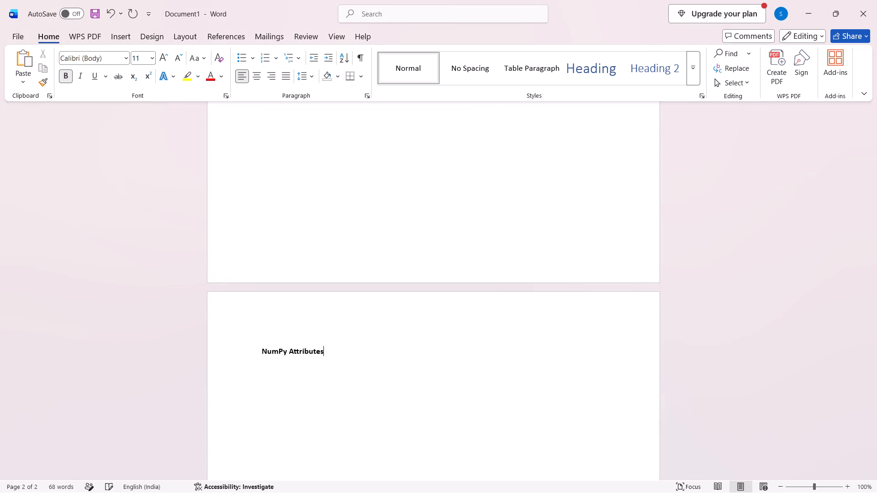
Insert the captured Colab screenshot on a new line below the "NumPy Attributes" heading.
key("Return")
key("super+v")
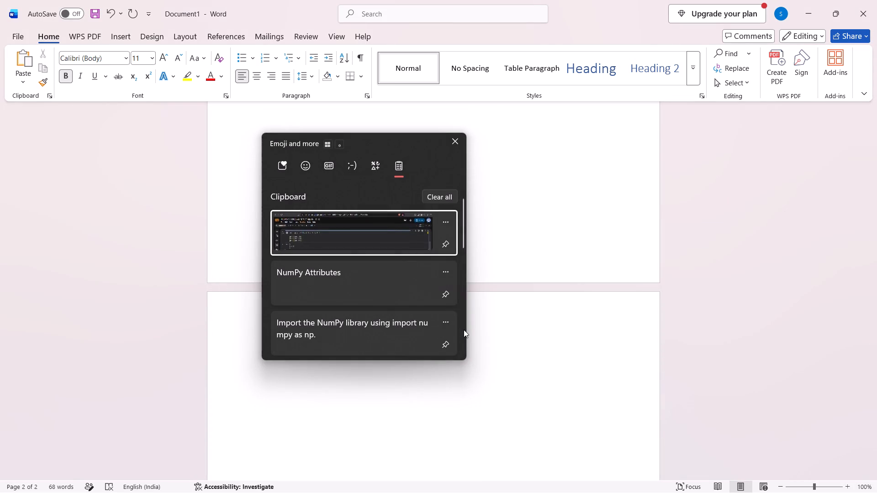
key("Return")
key("ctrl+v")
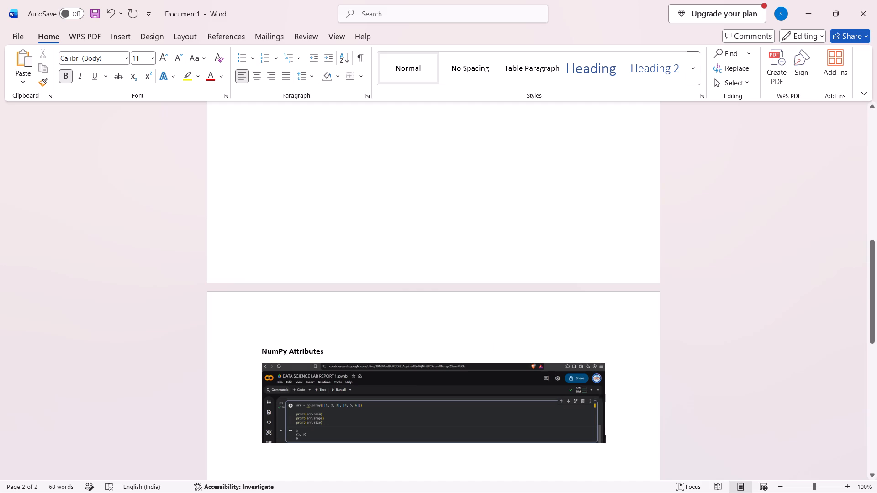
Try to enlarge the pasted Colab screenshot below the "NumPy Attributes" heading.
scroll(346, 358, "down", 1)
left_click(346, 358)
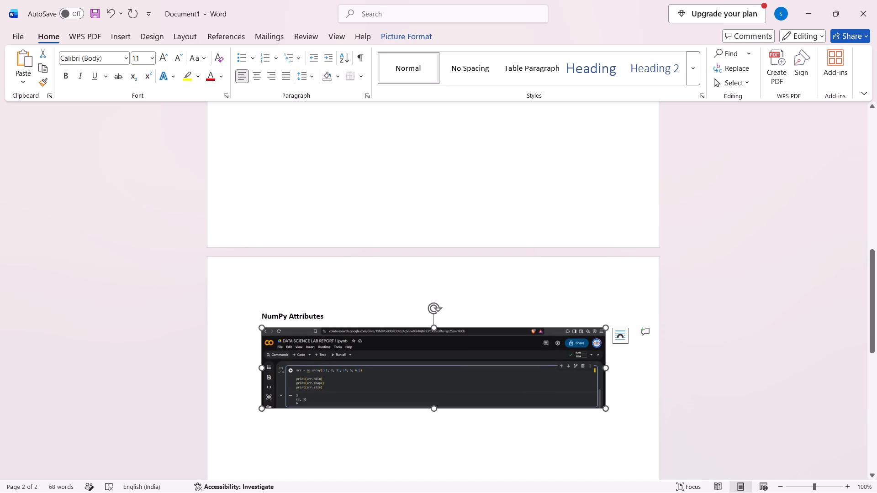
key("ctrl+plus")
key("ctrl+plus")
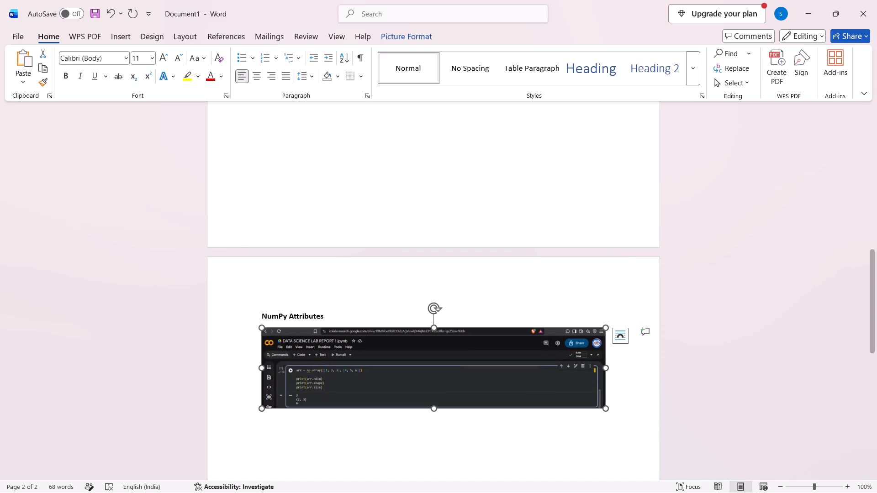
Number the "NumPy Attributes" heading by adding "2)" in front of it.
left_click(333, 315)
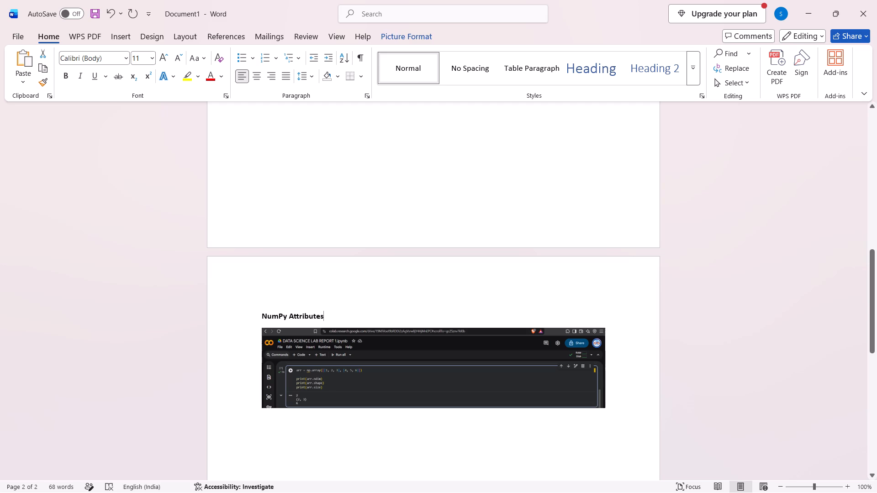
key("Left")
key("Left")
key("Left")
key("Left")
key("Left")
key("Left")
key("Left")
key("Left")
key("Left")
key("Left")
key("Left")
key("Left")
key("Left")
key("Left")
key("Left")
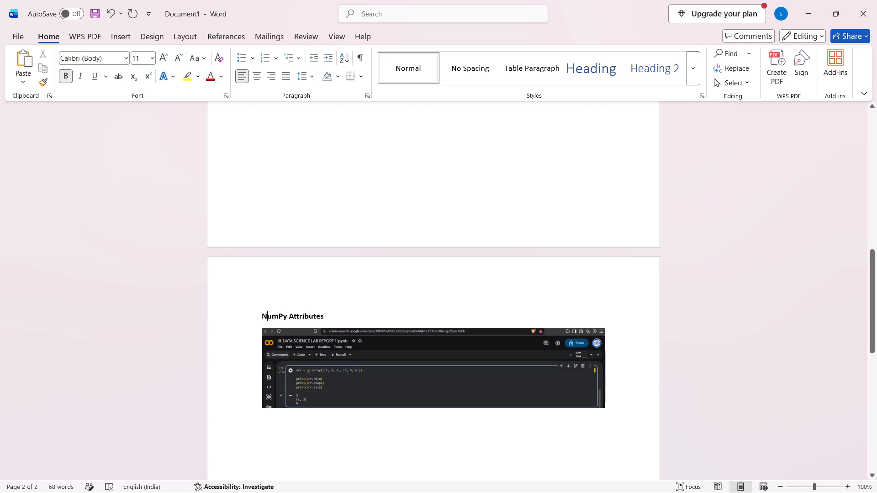
key("Left")
key("2")
key("shift+parenright")
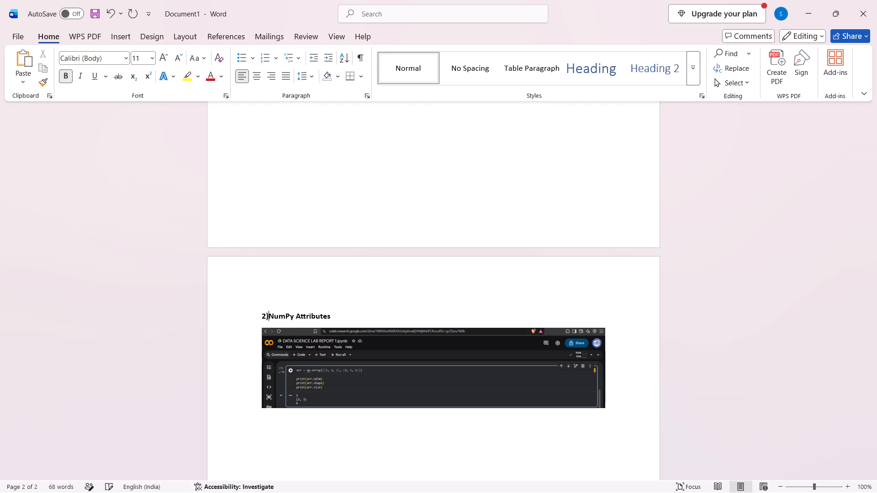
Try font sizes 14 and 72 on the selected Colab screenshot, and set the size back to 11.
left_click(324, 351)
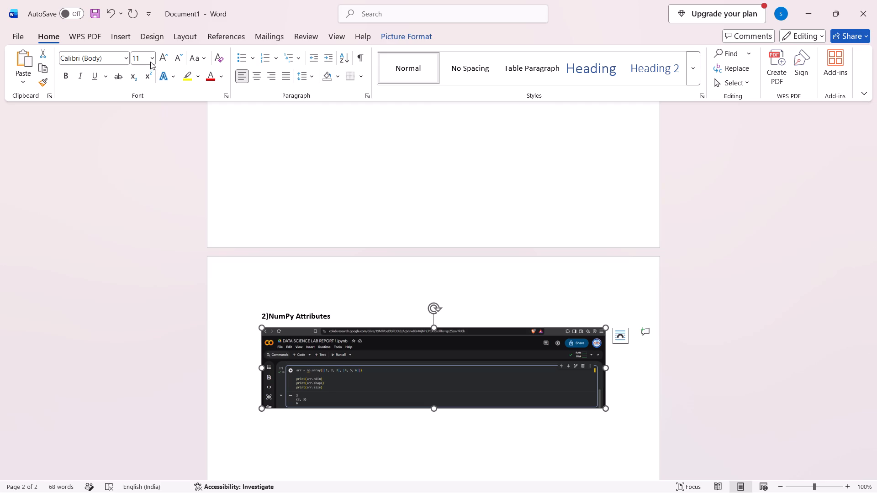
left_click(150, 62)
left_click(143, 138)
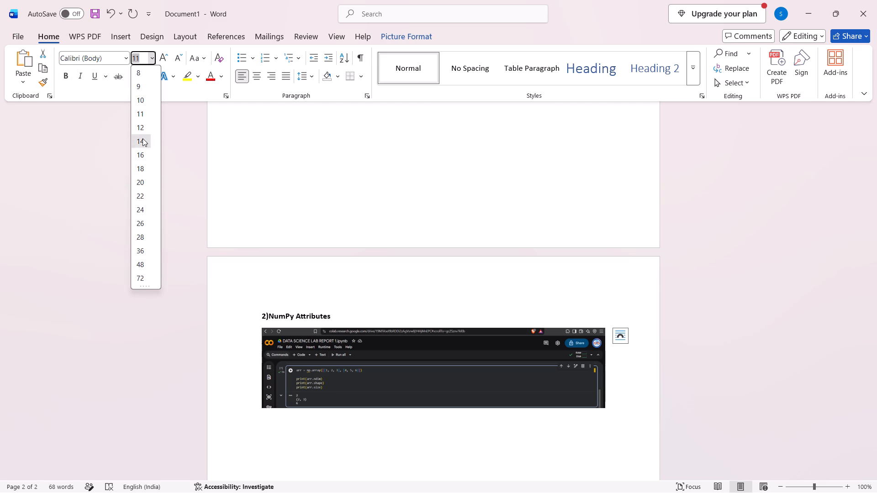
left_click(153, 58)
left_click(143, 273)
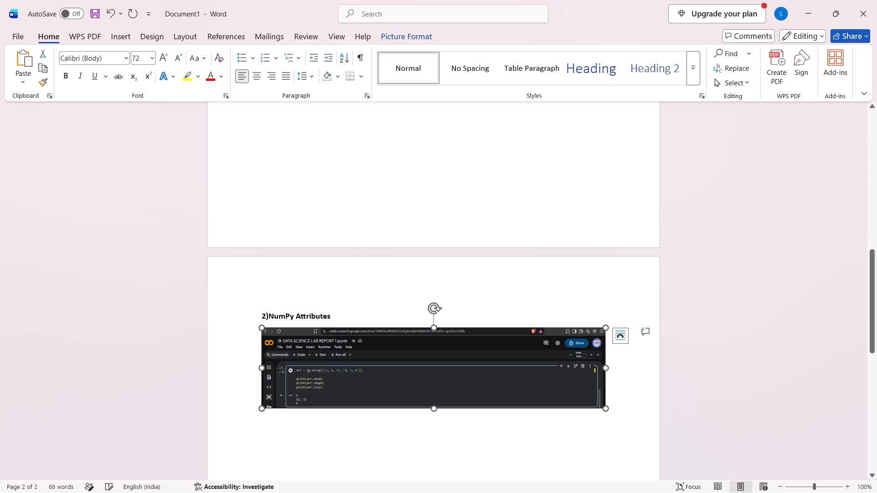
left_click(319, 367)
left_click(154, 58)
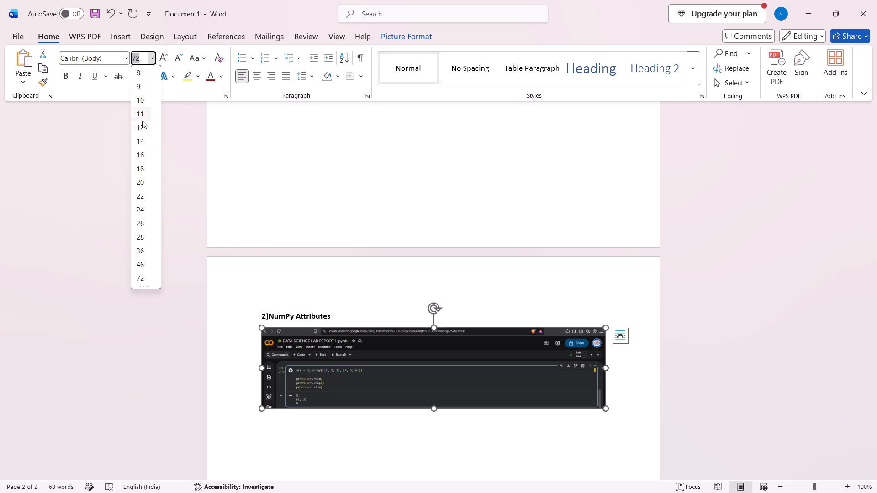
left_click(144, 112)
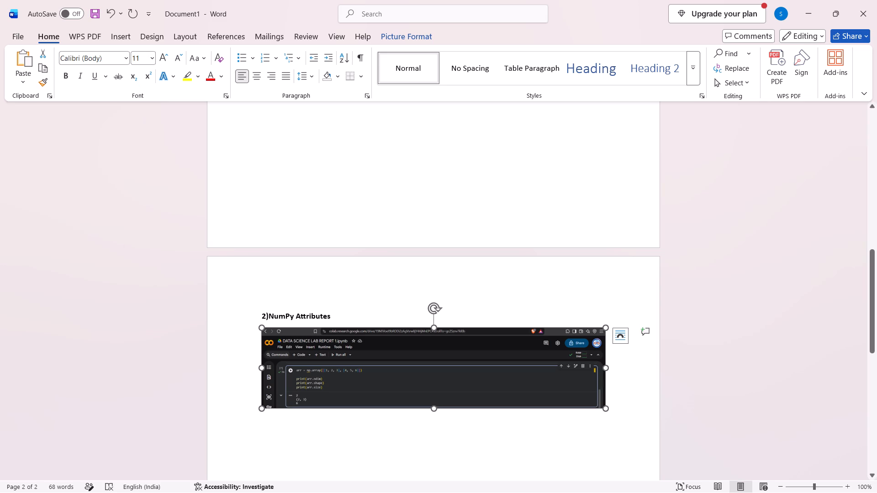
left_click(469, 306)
scroll(469, 306, "down", 1)
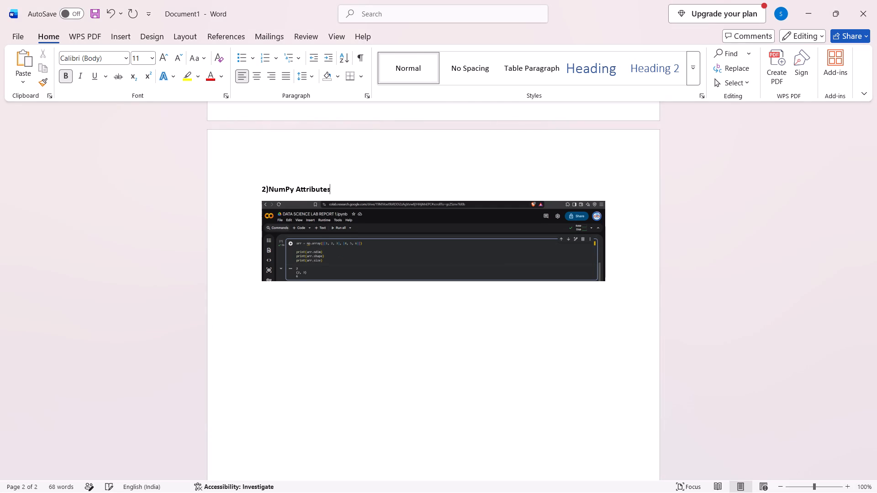
key("Down")
key("Return")
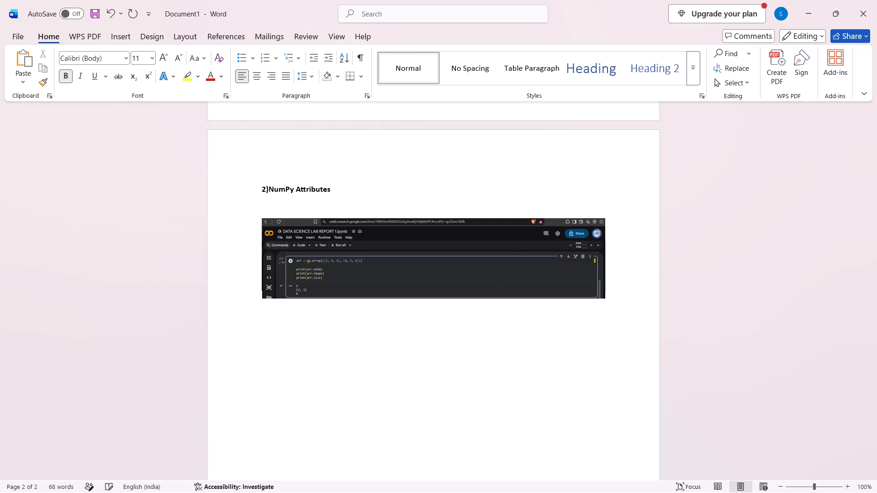
key("BackSpace")
key("Right")
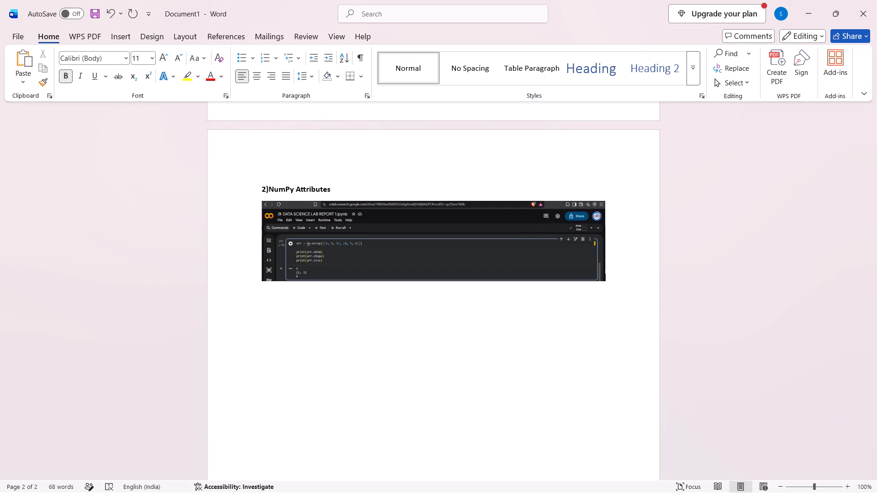
key("Return")
key("Return")
key("ctrl+v")
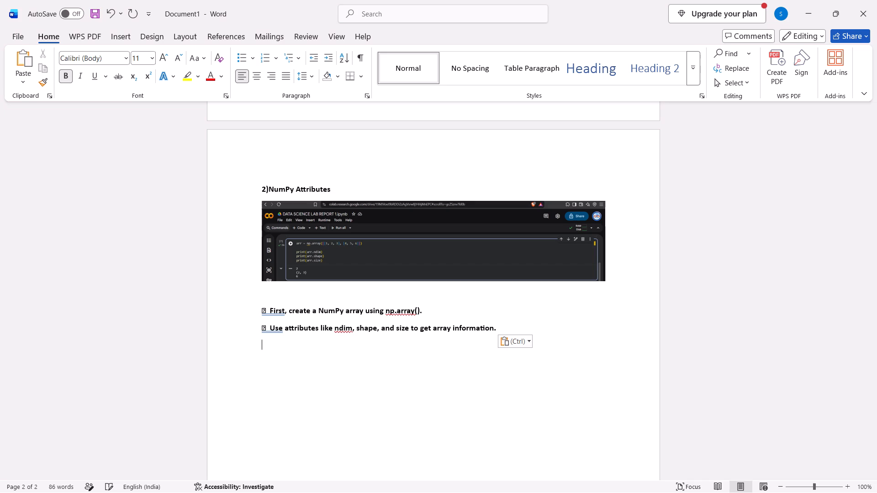
Replace the broken bullet symbol and spaces before "First, create a NumPy array using np.array()." with "1)".
left_click(268, 313)
key("Right")
key("BackSpace")
key("BackSpace")
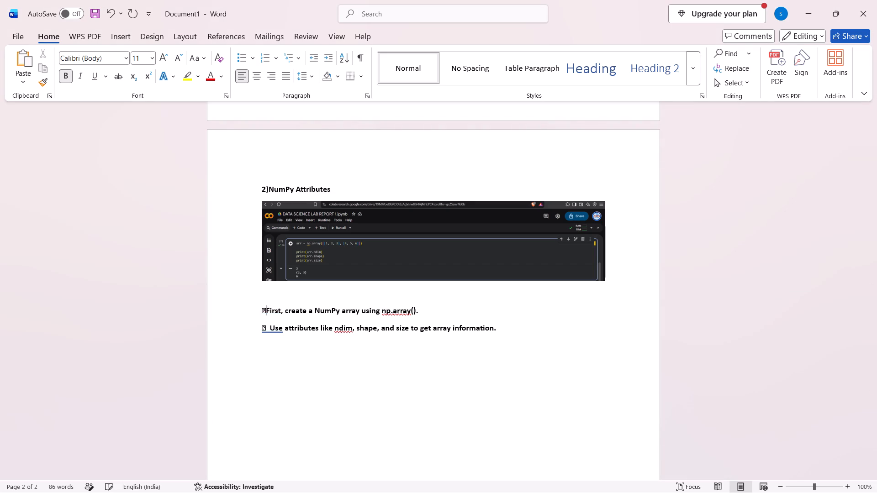
key("BackSpace")
type("1)")
Replace the broken bullet symbol and spaces before "Use attributes like ndim, shape, and size" with "2)".
key("Down")
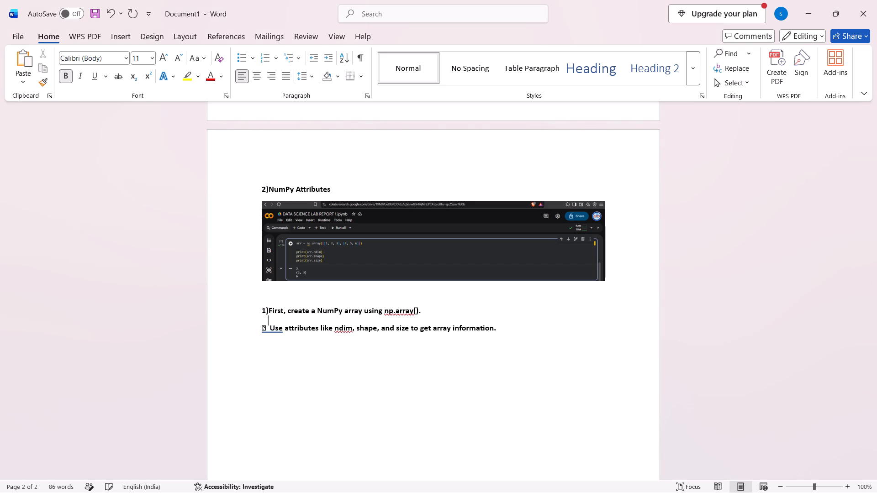
key("Right")
key("Right")
key("Left")
key("BackSpace")
key("BackSpace")
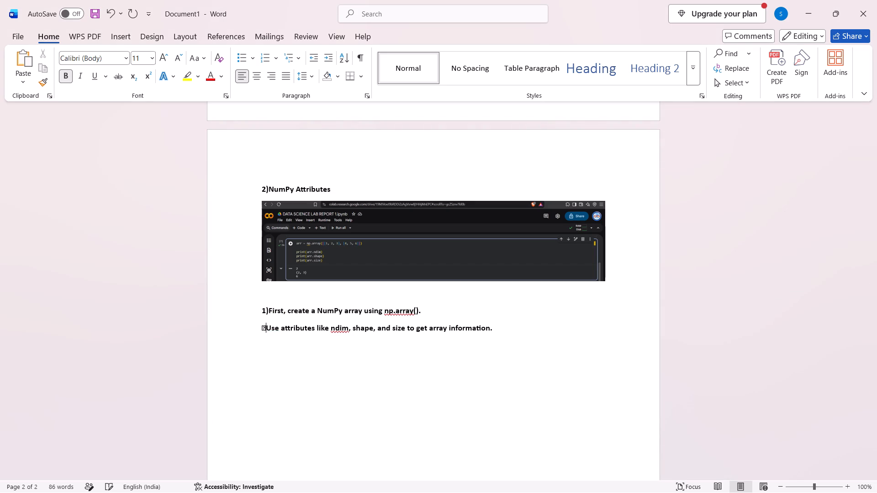
key("BackSpace")
type("2_")
key("BackSpace")
key("shift+parenright")
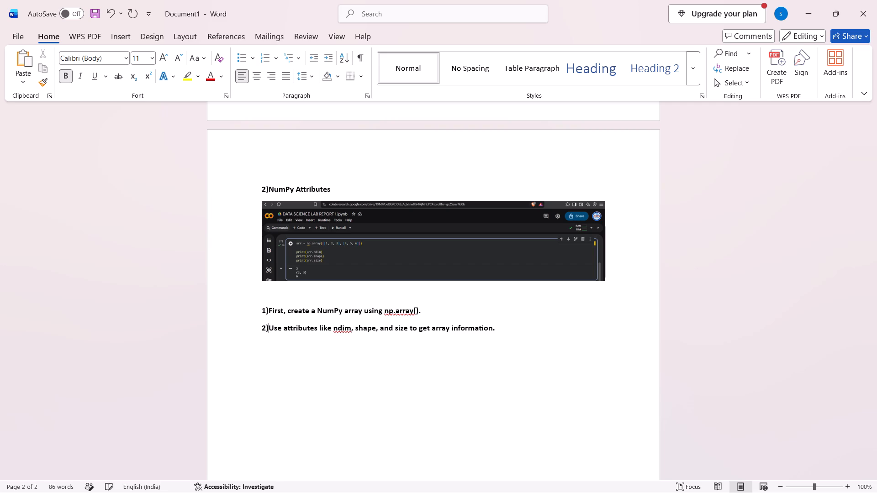
Format the two numbered steps under "NumPy Attributes" in Times New Roman at size 14.
left_click_drag(497, 330, 312, 305)
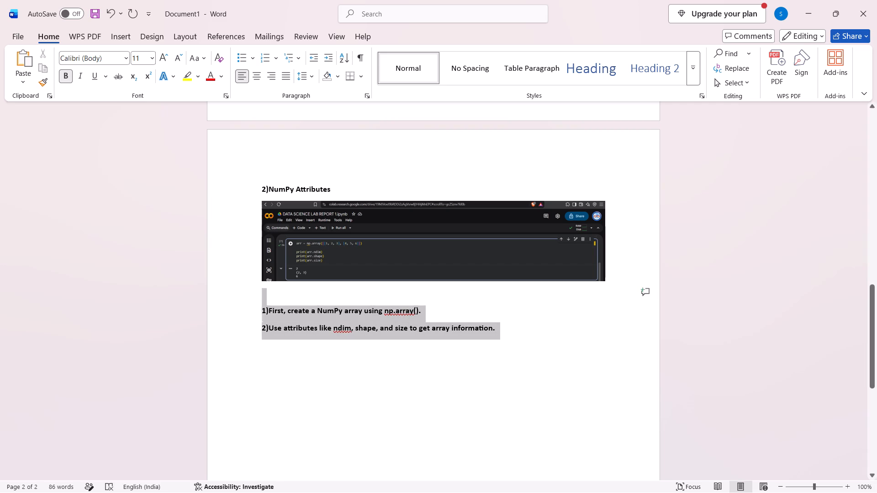
left_click_drag(312, 305, 282, 312)
left_click(517, 329)
left_click_drag(517, 329, 254, 310)
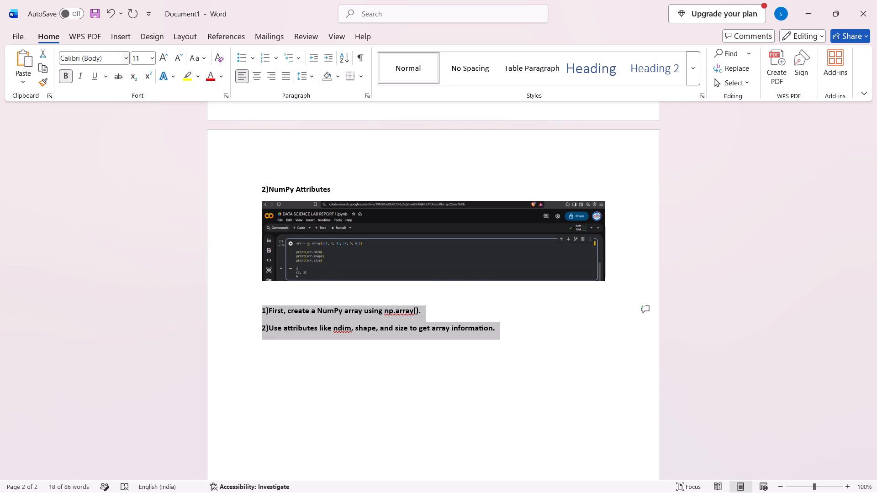
left_click(123, 62)
left_click(105, 140)
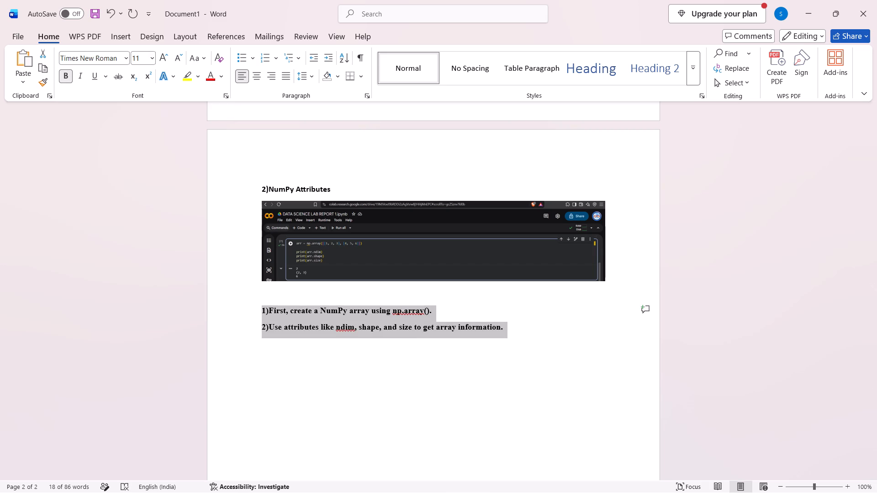
left_click(157, 63)
left_click(153, 57)
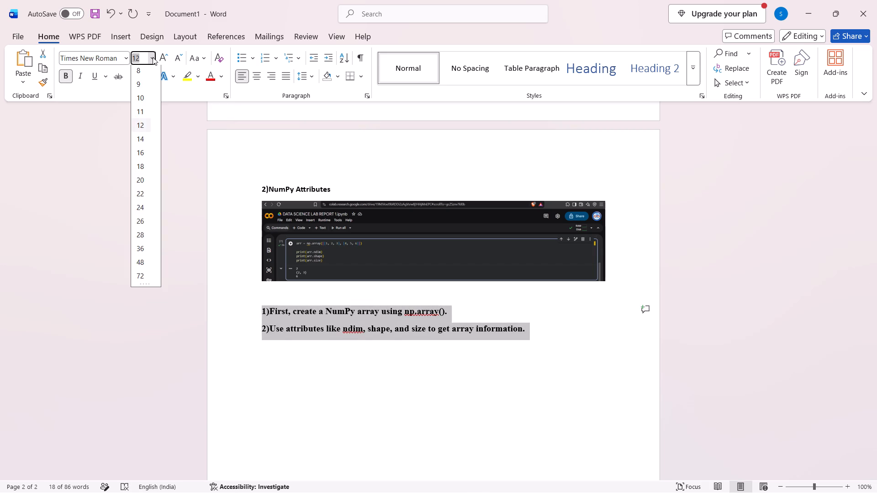
left_click(143, 142)
left_click(358, 166)
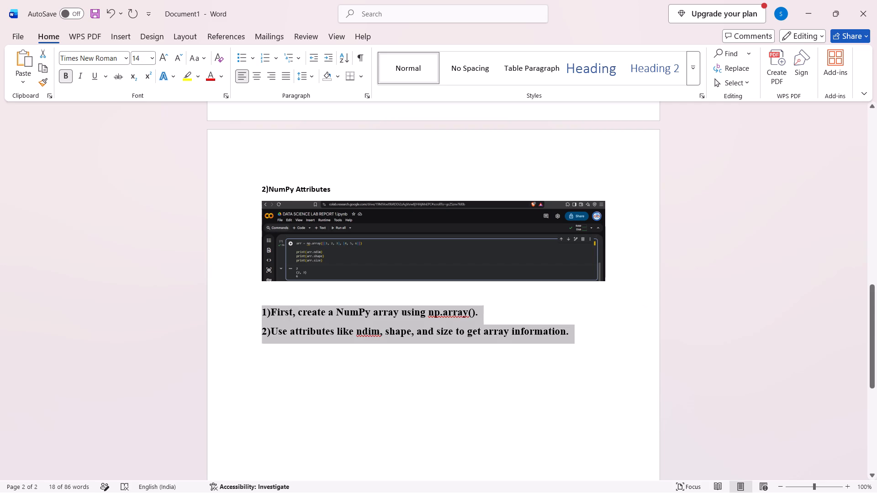
Format the three numbered steps under "NumPy Array Creation" in Times New Roman at size 14.
scroll(358, 166, "up", 3)
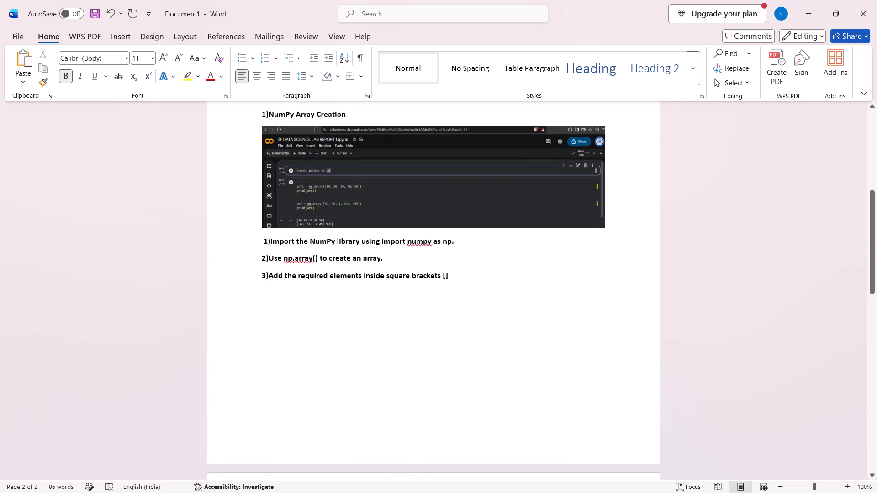
left_click_drag(457, 276, 266, 244)
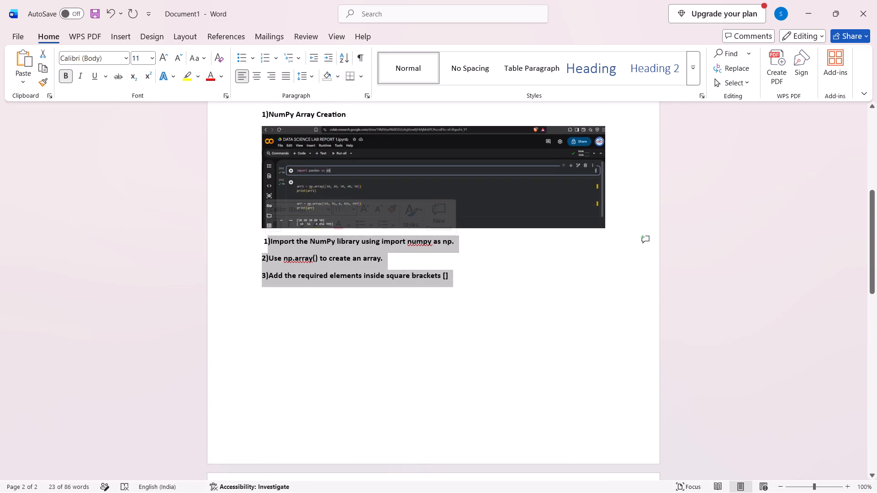
left_click(454, 275)
left_click_drag(454, 275, 254, 243)
left_click(127, 58)
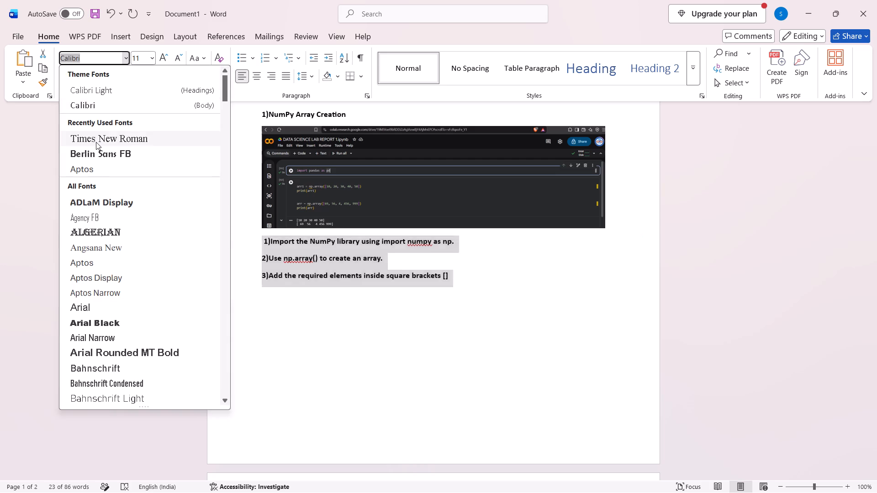
left_click(96, 142)
left_click(150, 66)
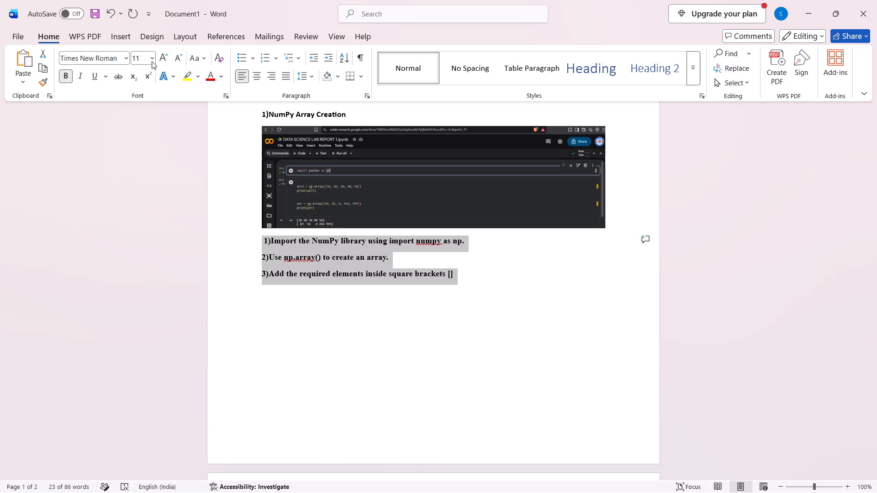
left_click(152, 61)
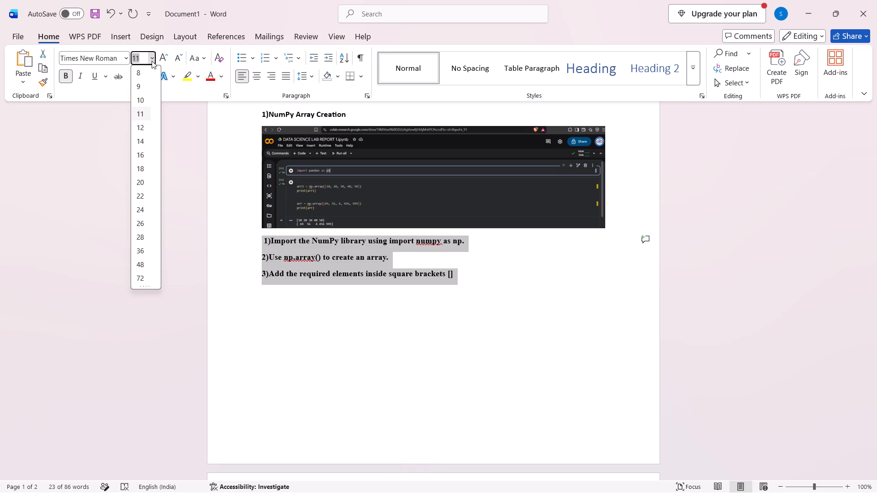
left_click(143, 136)
Set the font of the whole "1)NumPy Array Creation" heading to Times New Roman.
scroll(285, 200, "up", 1)
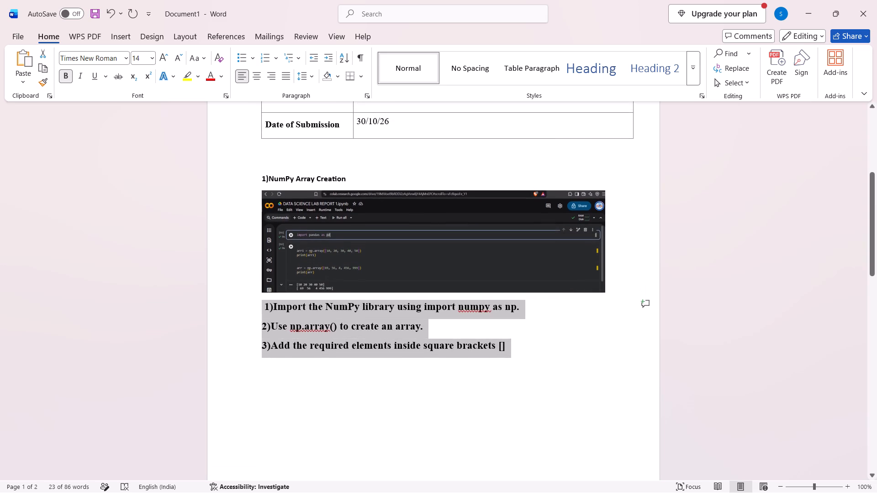
left_click_drag(354, 180, 279, 181)
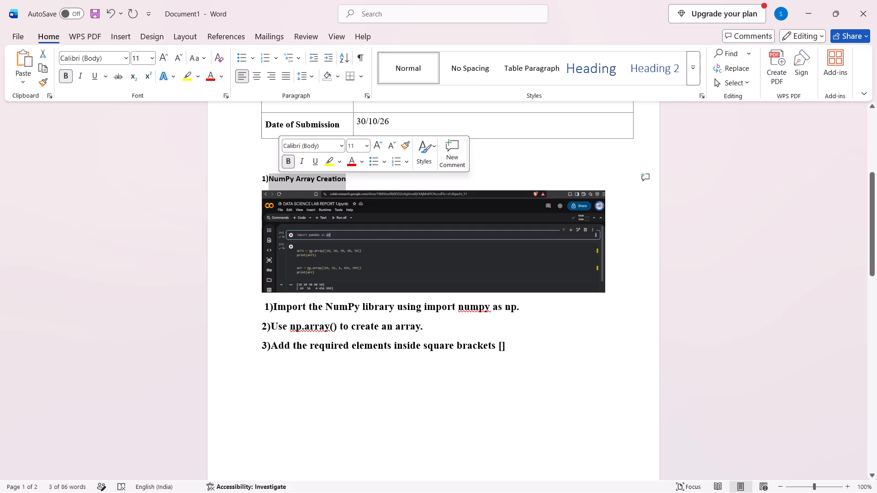
left_click(354, 181)
left_click_drag(354, 181, 260, 178)
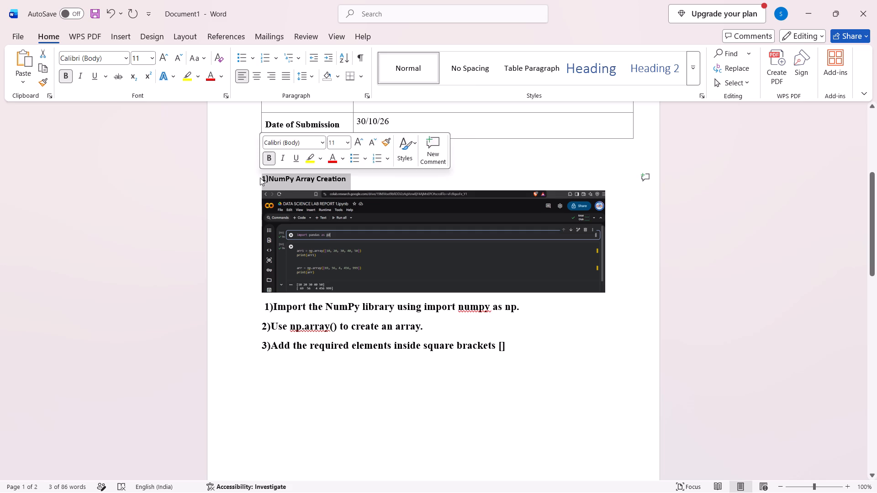
left_click(124, 60)
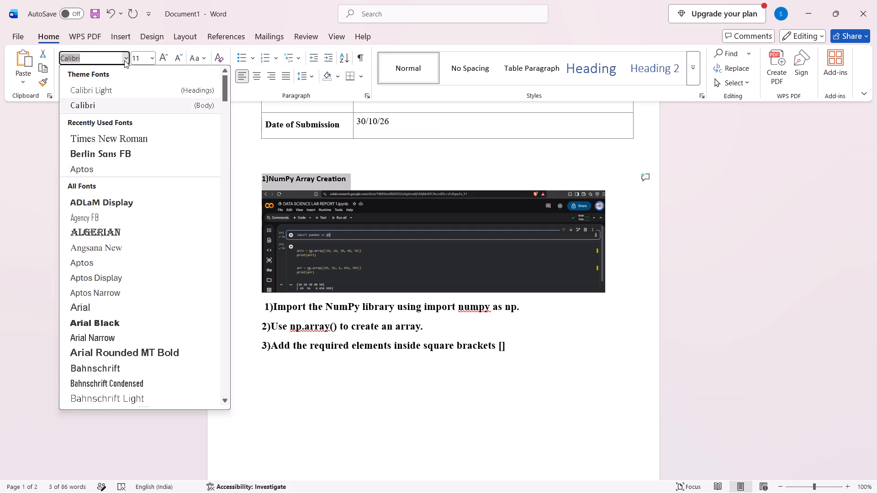
left_click(85, 131)
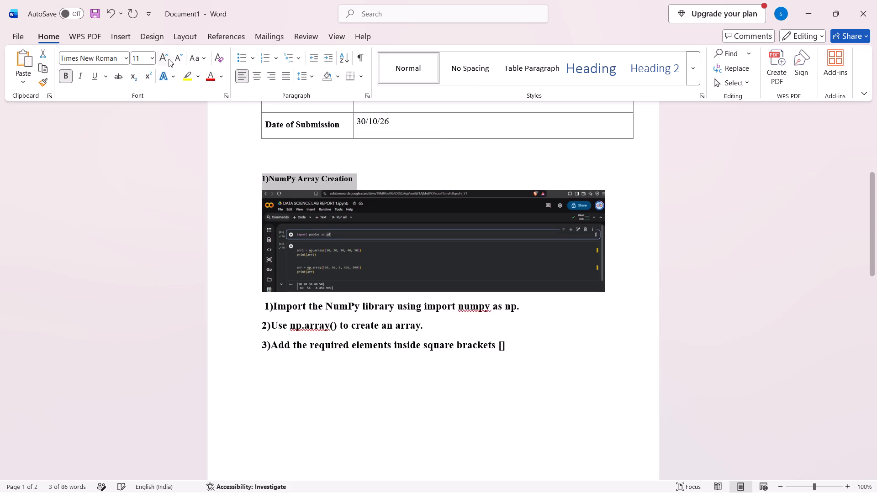
Set the font size of the "1)NumPy Array Creation" heading to 14.
left_click(154, 59)
left_click(142, 138)
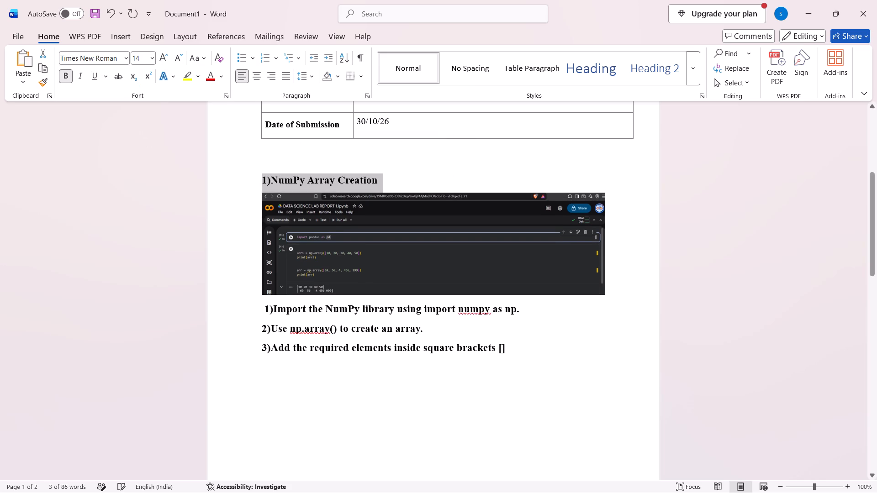
left_click(402, 181)
Format the whole "2)NumPy Attributes" heading in Times New Roman at size 14.
scroll(402, 181, "down", 3)
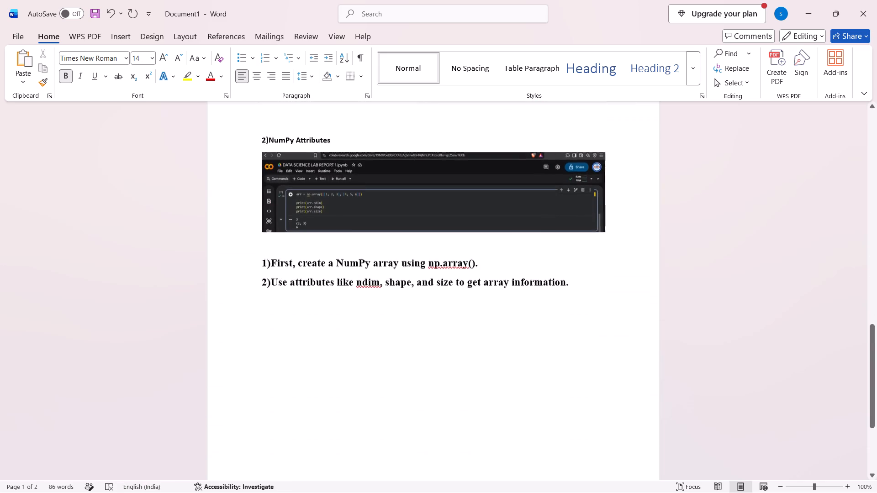
scroll(402, 181, "down", 1)
scroll(402, 181, "up", 1)
left_click_drag(335, 266, 280, 265)
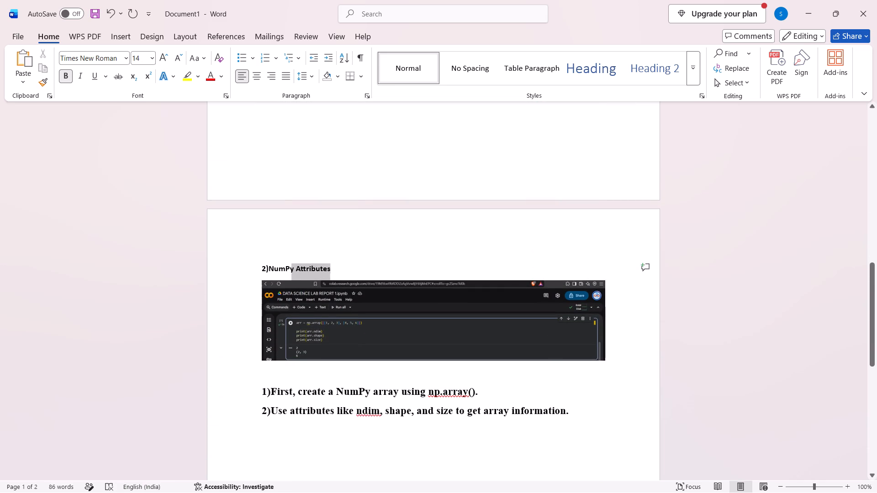
left_click_drag(280, 265, 255, 265)
left_click(126, 59)
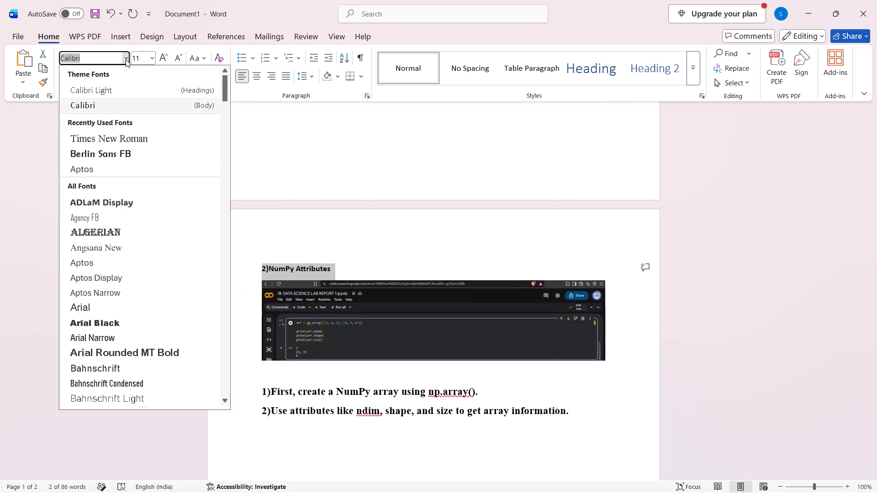
left_click(111, 133)
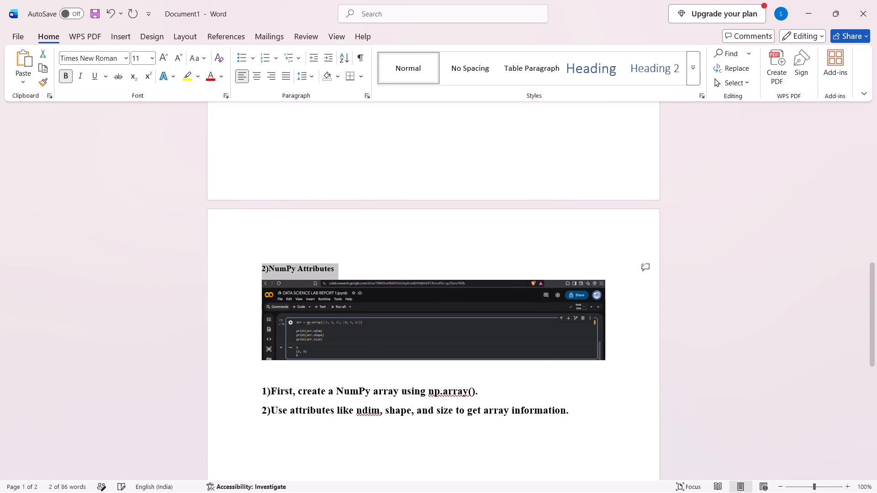
left_click(154, 56)
left_click(144, 145)
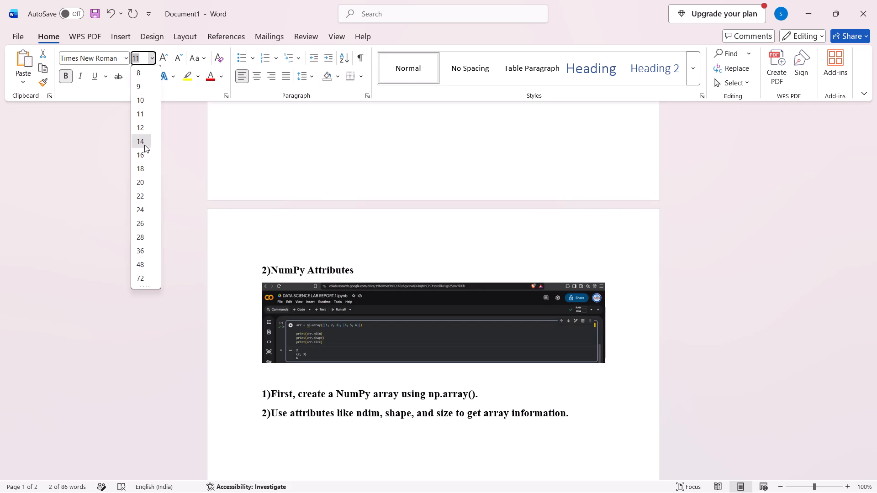
left_click(322, 163)
Add two new lines after the step "2)Use attributes like ndim, shape, and size to get array information.".
scroll(322, 163, "down", 1)
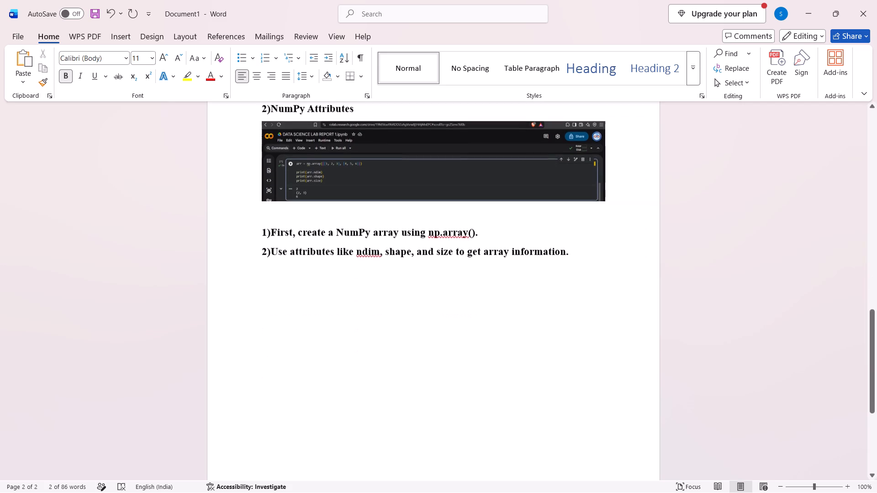
scroll(322, 163, "down", 1)
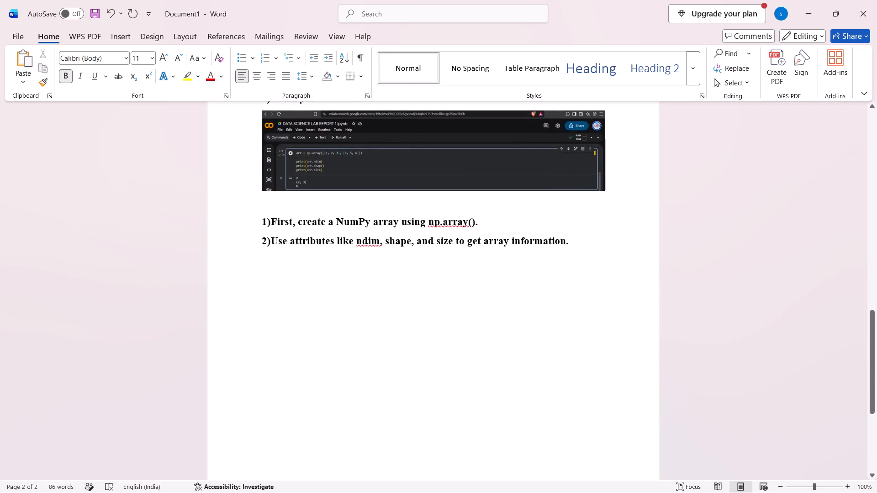
scroll(322, 163, "up", 2)
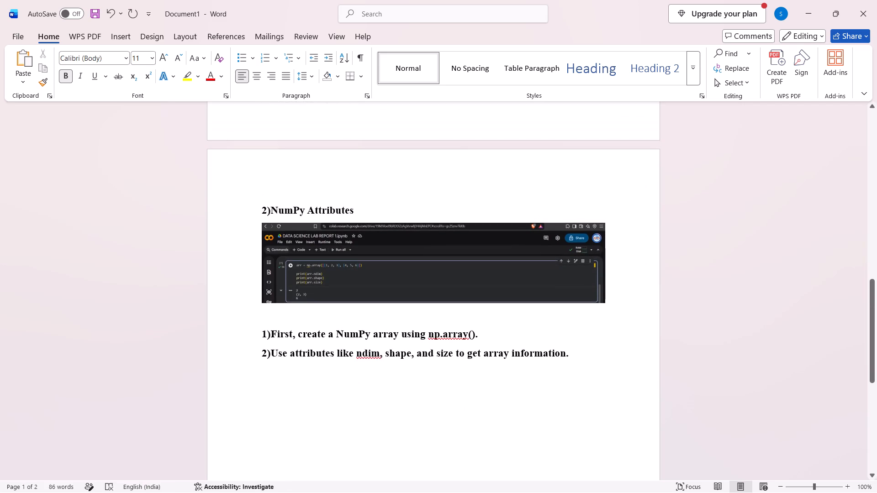
left_click(589, 357)
key("Return")
key("Return")
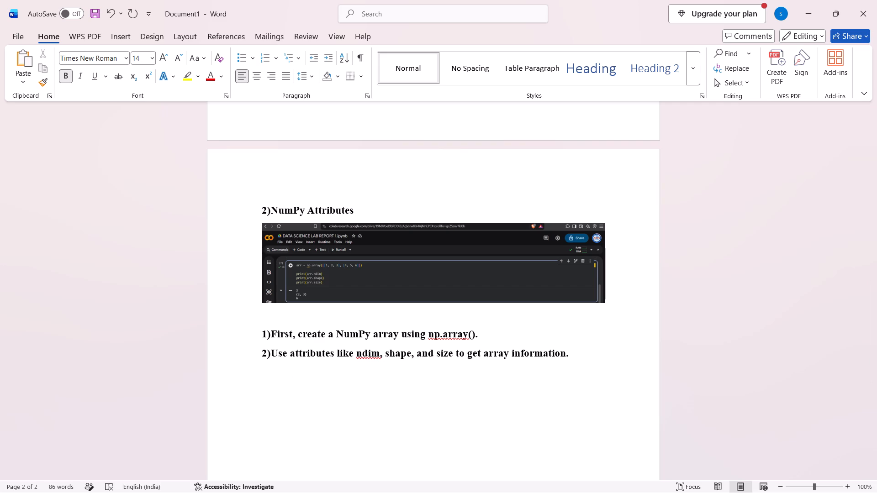
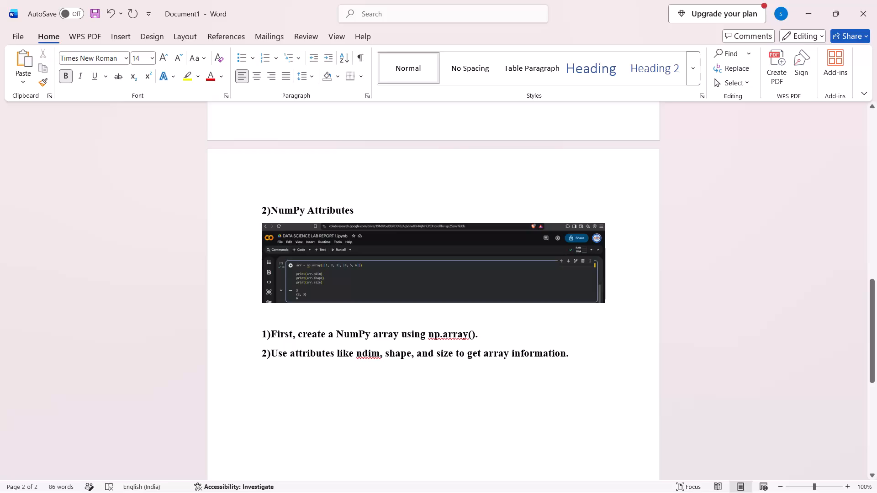
Add the heading "3) NumPy Data Types" below the NumPy Attributes steps, using the copied title, and start a new line after it.
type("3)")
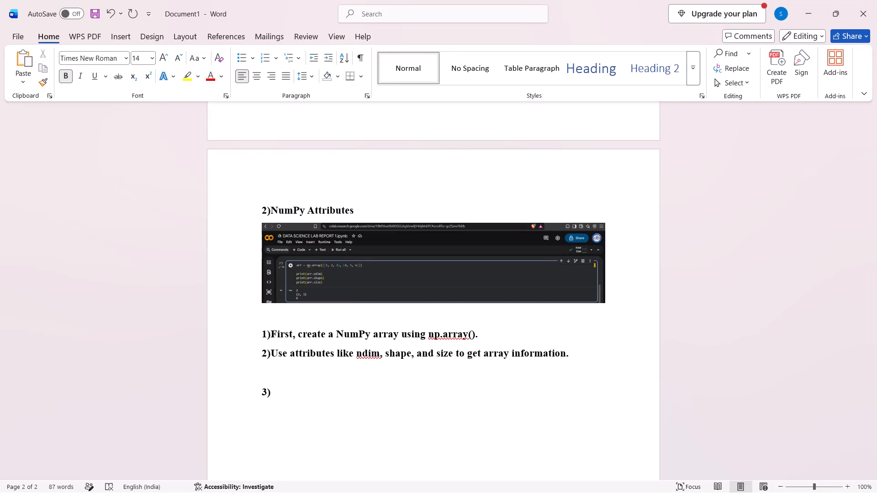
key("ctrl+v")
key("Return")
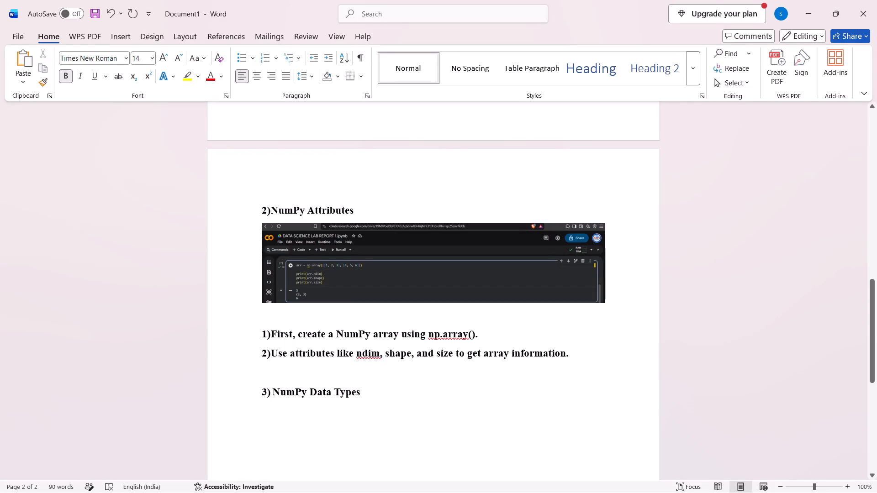
Insert two more blank lines between the second NumPy Attributes step and the "3) NumPy Data Types" heading, and return to the heading area.
left_click(574, 353)
key("Return")
key("Return")
scroll(574, 353, "down", 1)
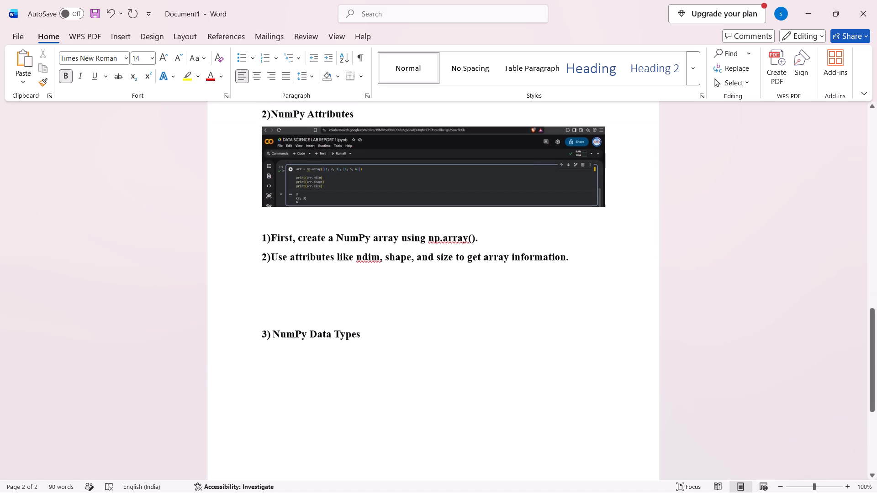
key("Down")
key("Down")
key("Down")
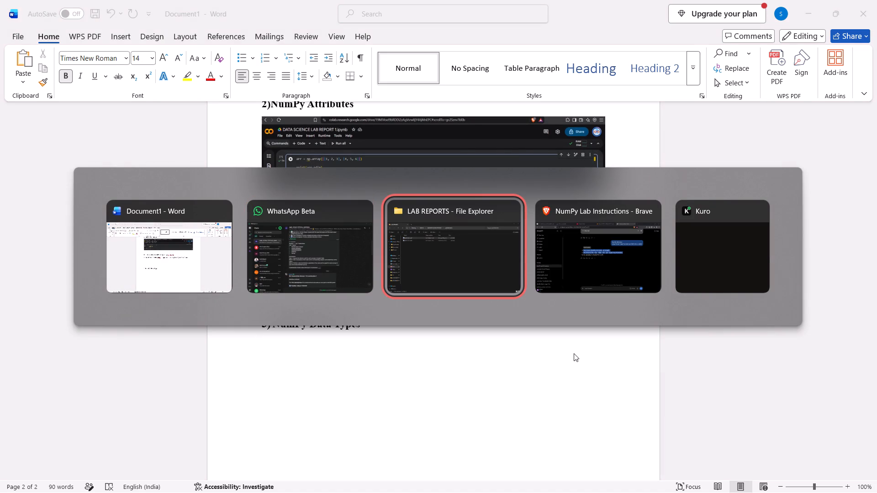
In the Colab notebook, capture a region screenshot from the notebook header down to the arr1/arr2 dtype cell and its output.
left_click(479, 0)
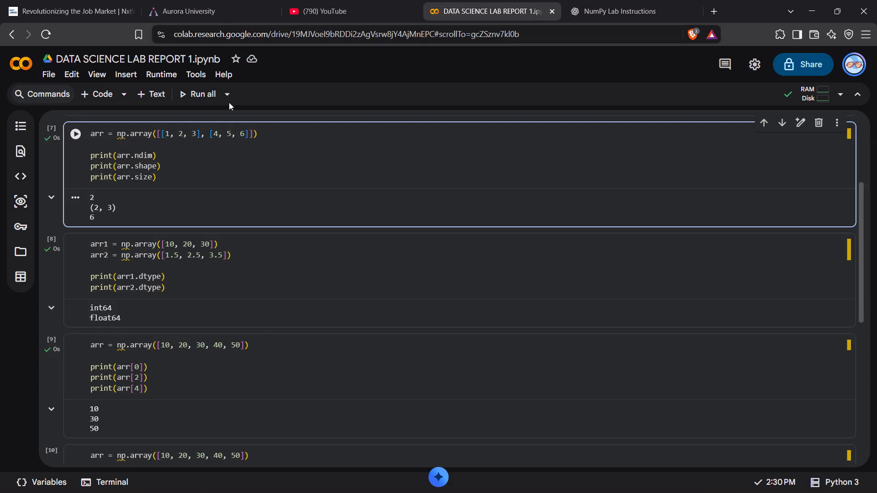
scroll(175, 240, "down", 1)
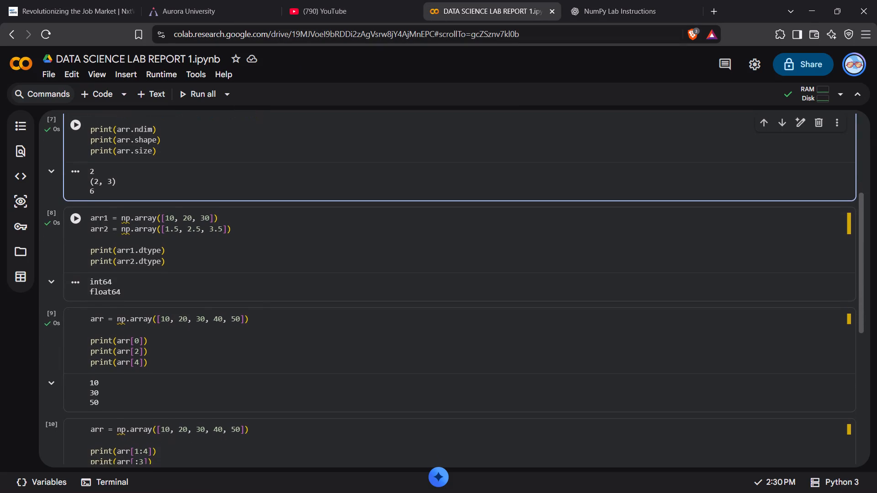
scroll(175, 240, "down", 1)
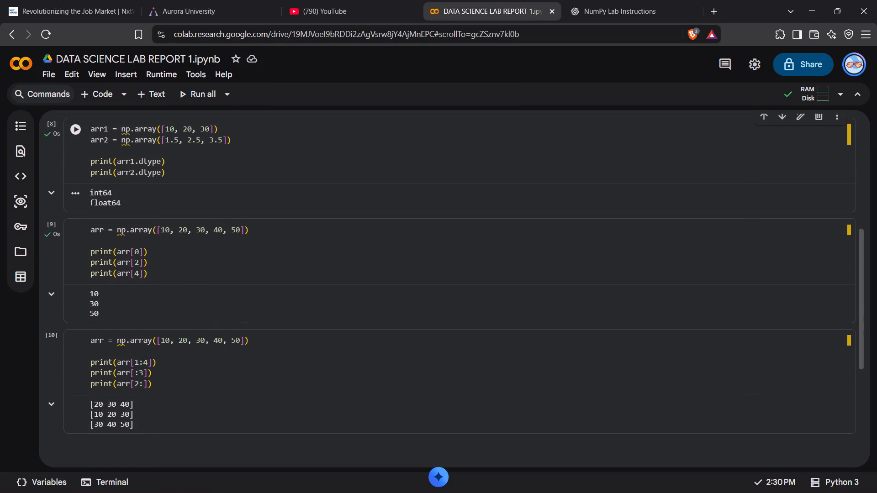
scroll(175, 240, "down", 1)
key("Print")
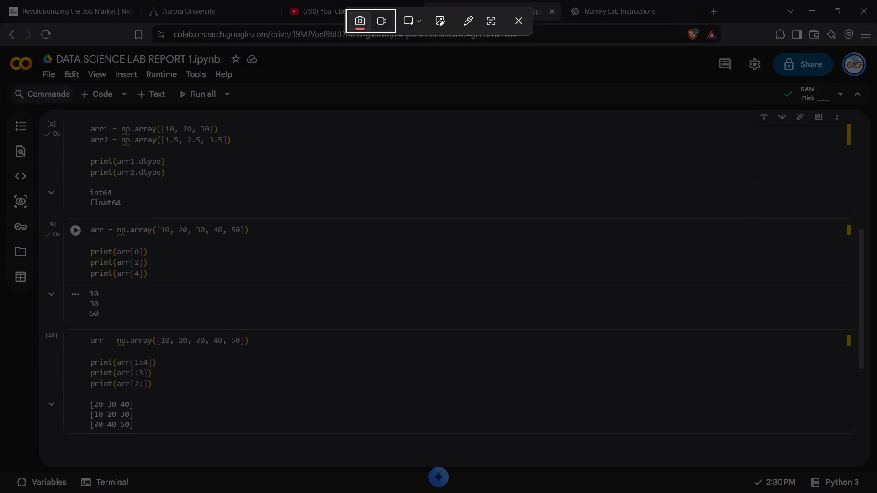
left_click(11, 46)
left_click_drag(0, 46, 473, 116)
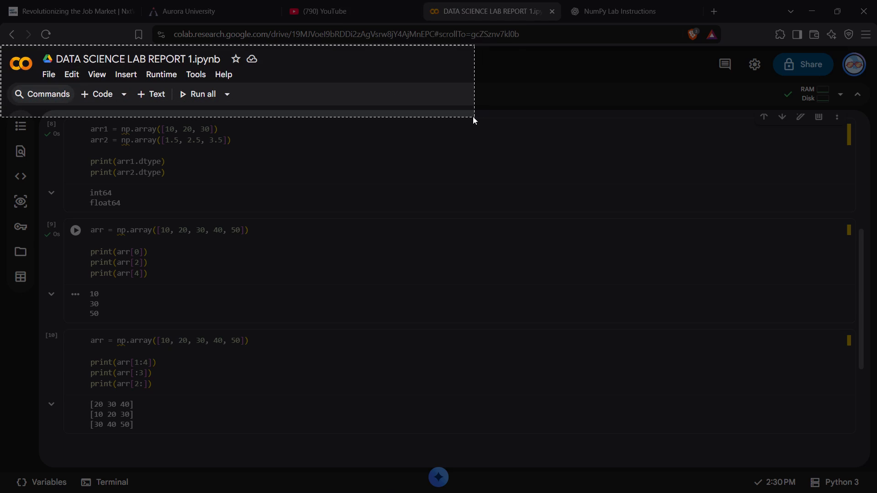
left_click_drag(473, 116, 876, 251)
scroll(480, 118, "right", 5)
scroll(846, 186, "right", 1)
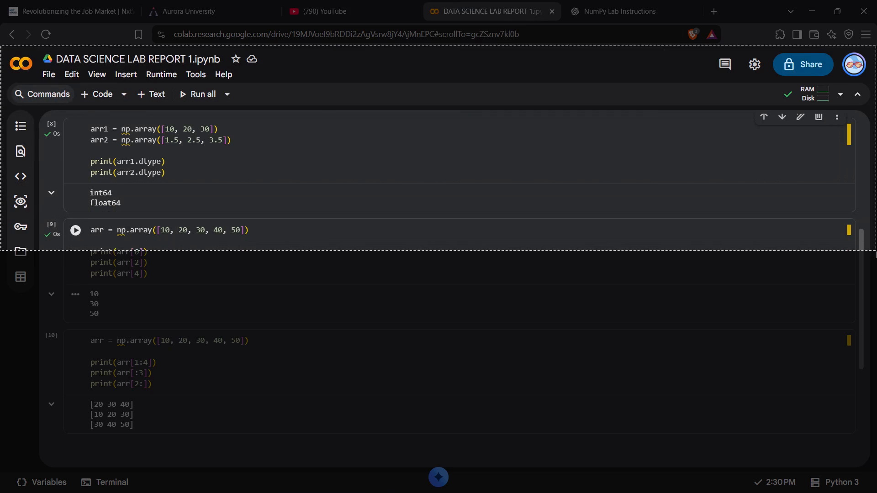
left_click_drag(876, 251, 872, 217)
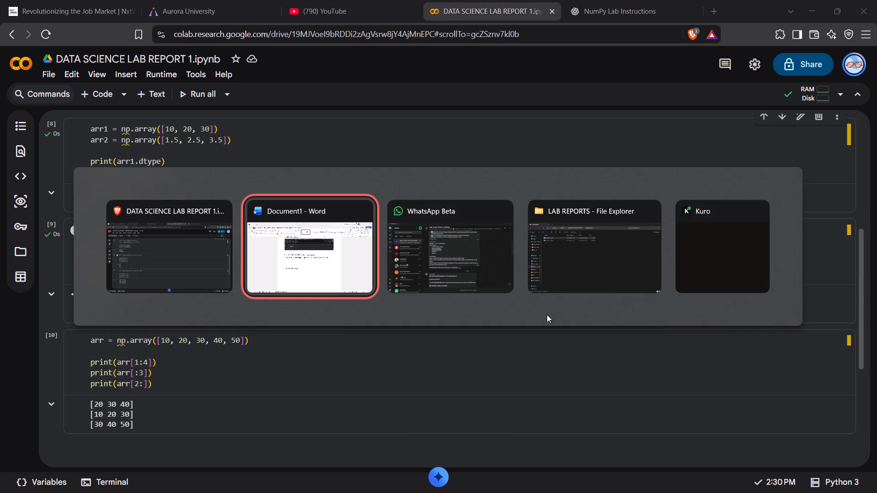
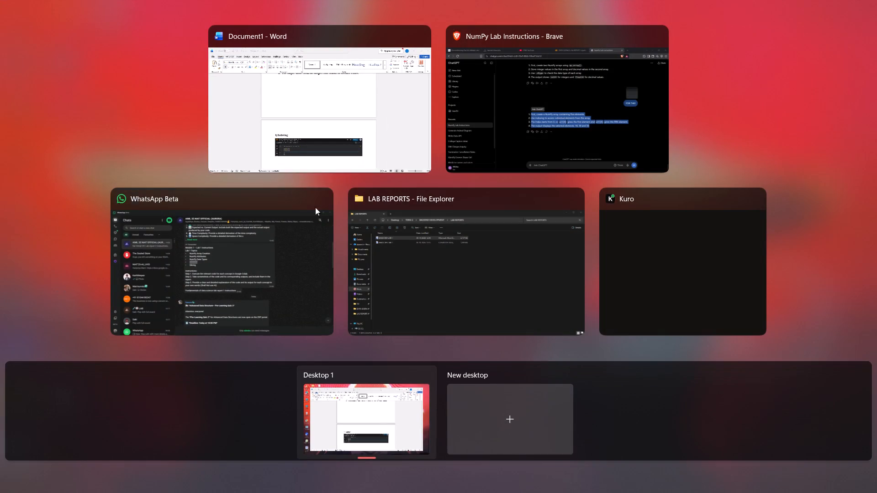
left_click(307, 124)
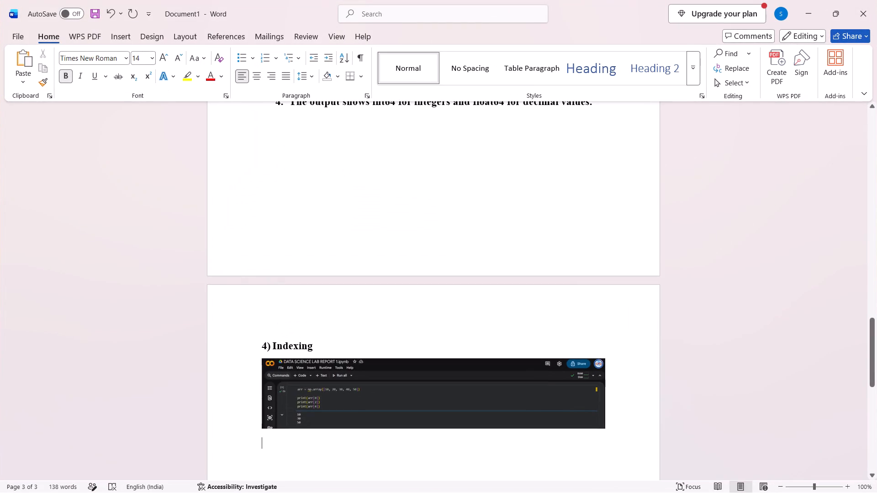
key("Return")
key("ctrl+v")
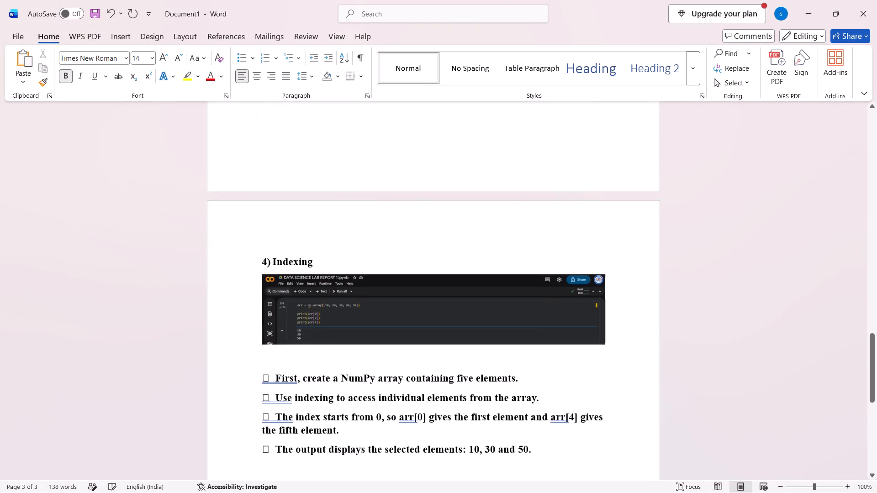
Replace the placeholder bullets on the first two pasted indexing lines with "1)" and "2)".
scroll(307, 124, "down", 1)
left_click(275, 313)
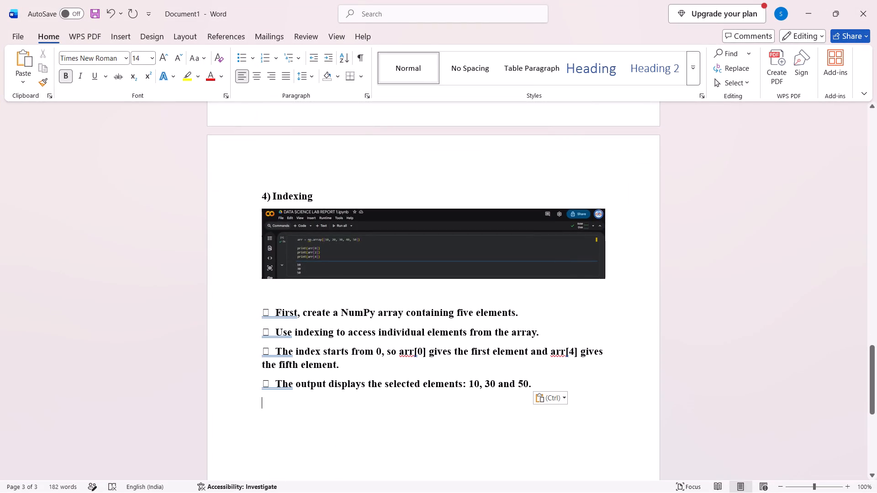
key("BackSpace")
key("BackSpace")
key("BackSpace")
type("1)")
key("Down")
key("BackSpace")
key("Down")
key("Right")
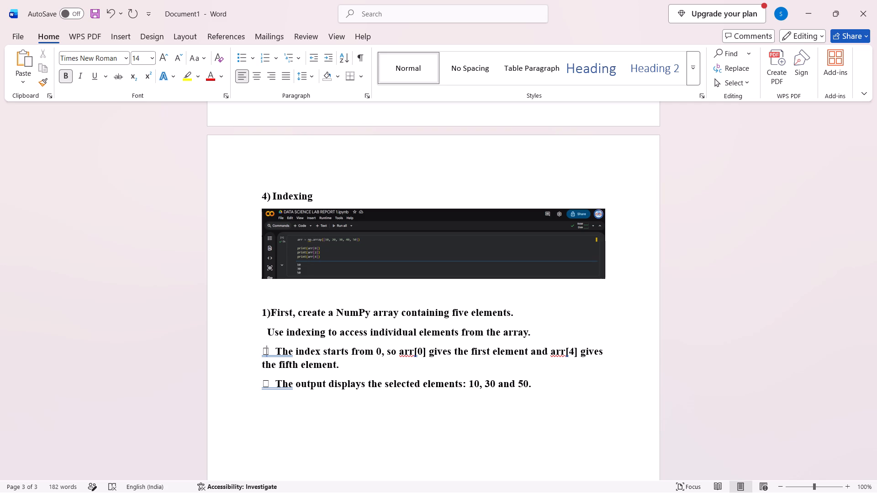
key("Up")
key("BackSpace")
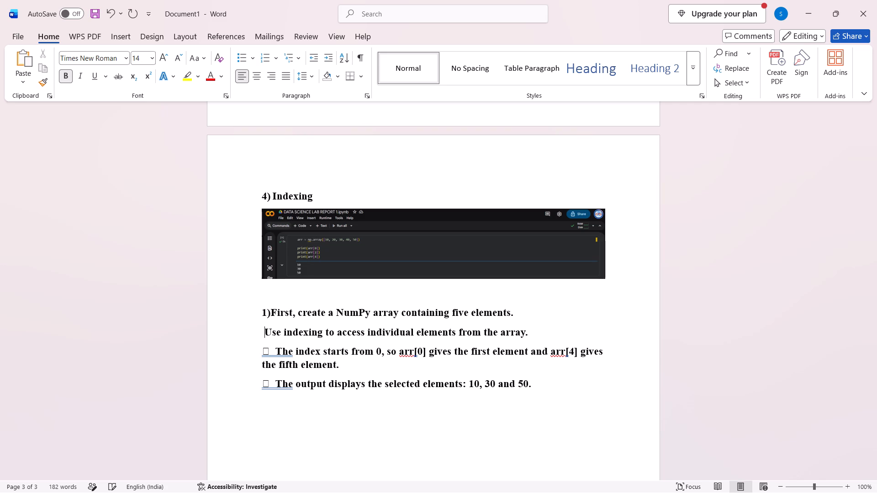
type("2)")
Replace the placeholder bullets on the third and fourth indexing lines with "3)" and "4)".
key("Down")
key("Right")
key("BackSpace")
key("BackSpace")
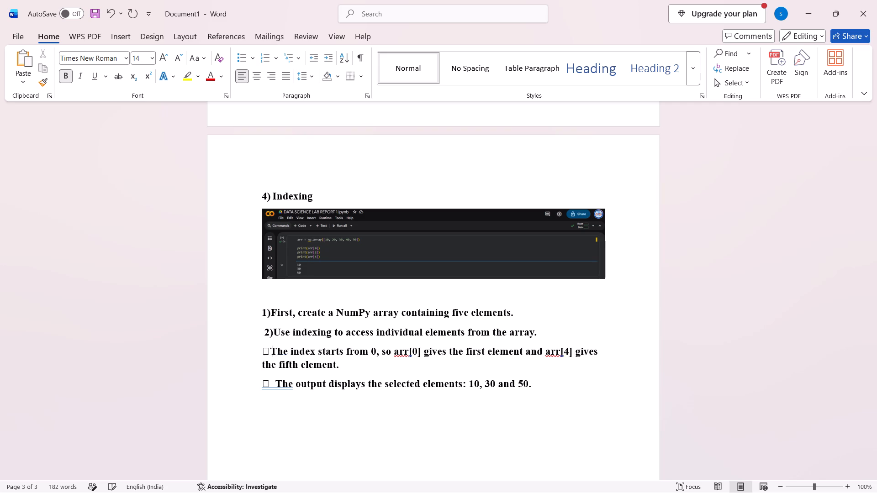
key("BackSpace")
type("3)")
key("Down")
key("Down")
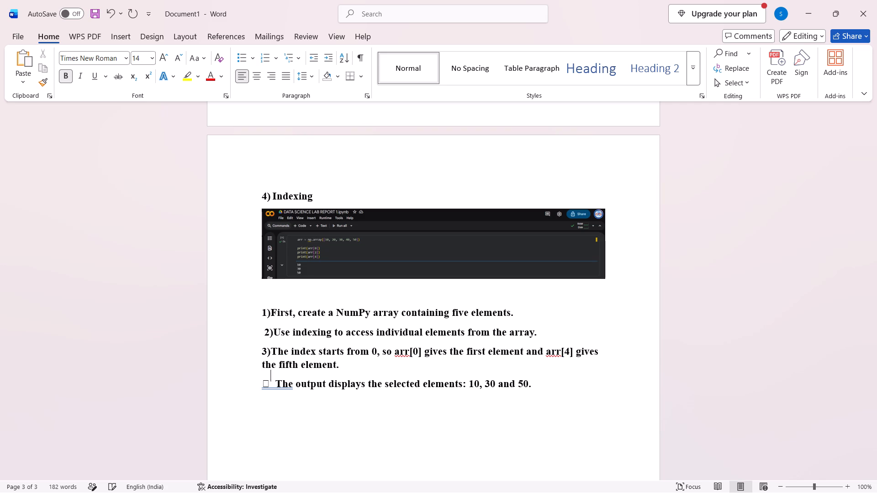
key("Right")
key("Right")
key("BackSpace")
key("BackSpace")
key("BackSpace")
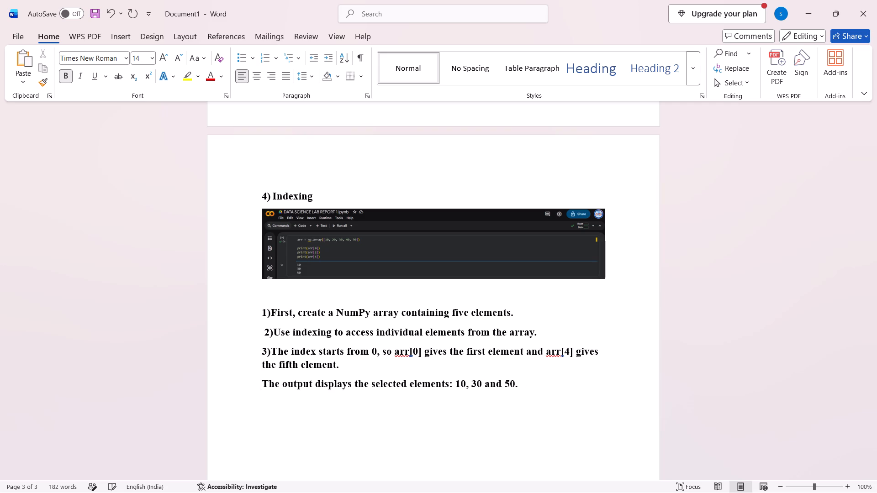
type("4)")
Add a blank line below the fourth indexing point to make room for the next section.
scroll(275, 313, "down", 1)
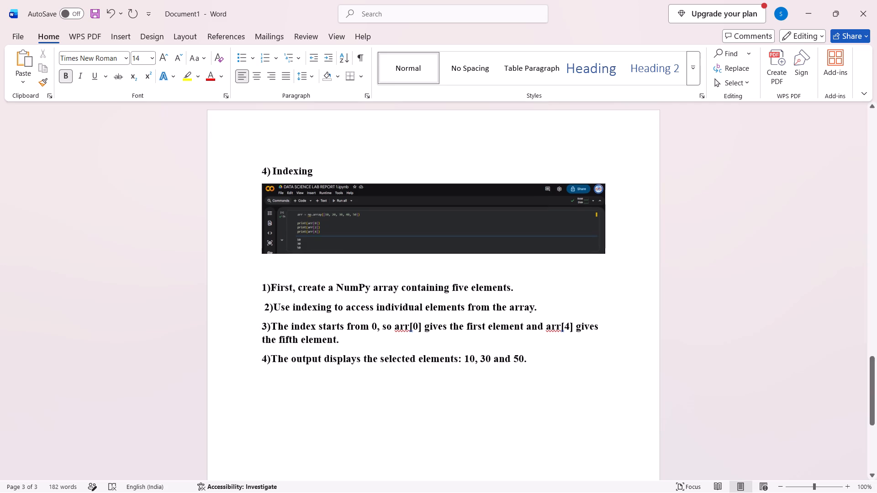
scroll(275, 313, "down", 1)
key("Down")
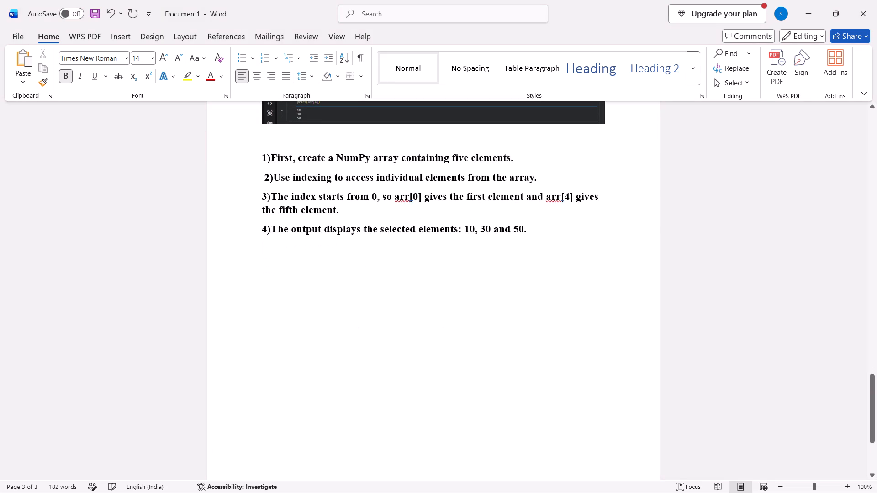
key("Return")
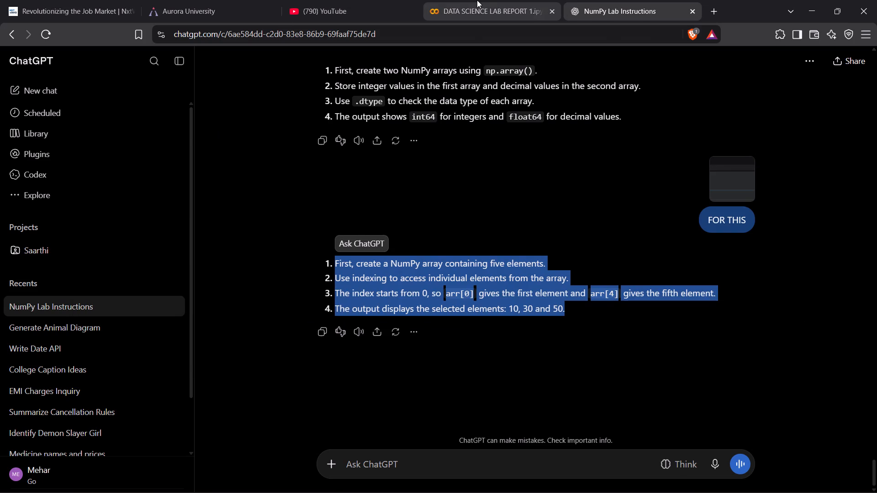
In the Colab notebook, capture a full-width screenshot from the notebook title down through the array slicing cell and its output.
left_click(477, 0)
scroll(232, 293, "down", 1)
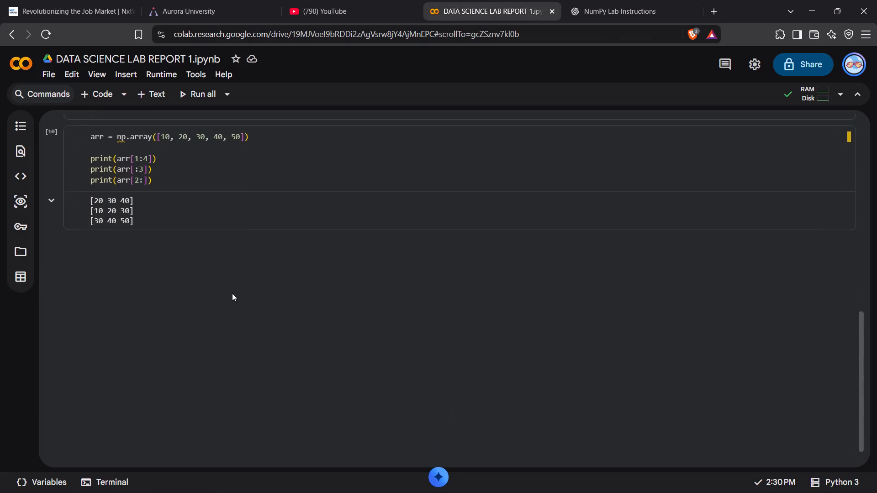
scroll(232, 293, "down", 2)
key("Print")
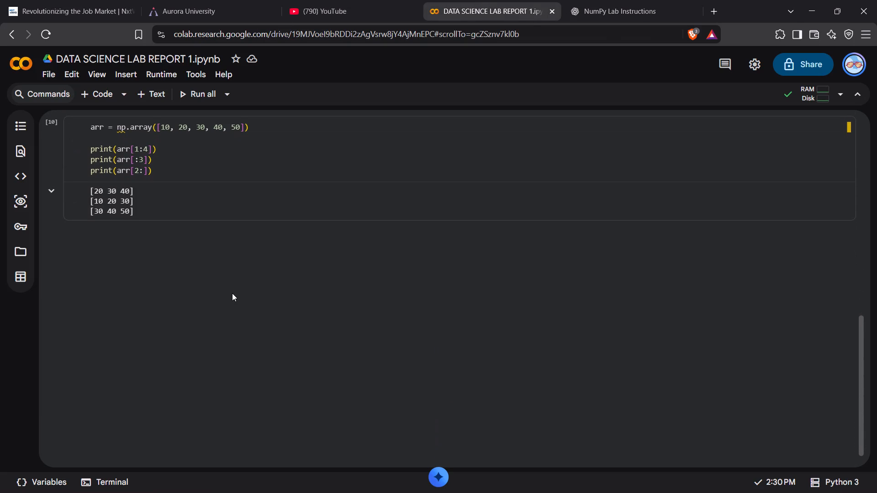
left_click_drag(3, 52, 417, 117)
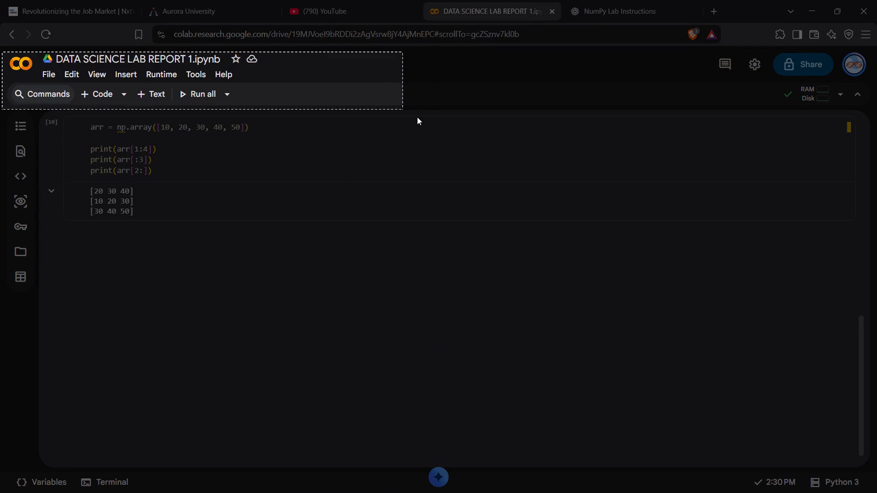
left_click_drag(417, 117, 876, 216)
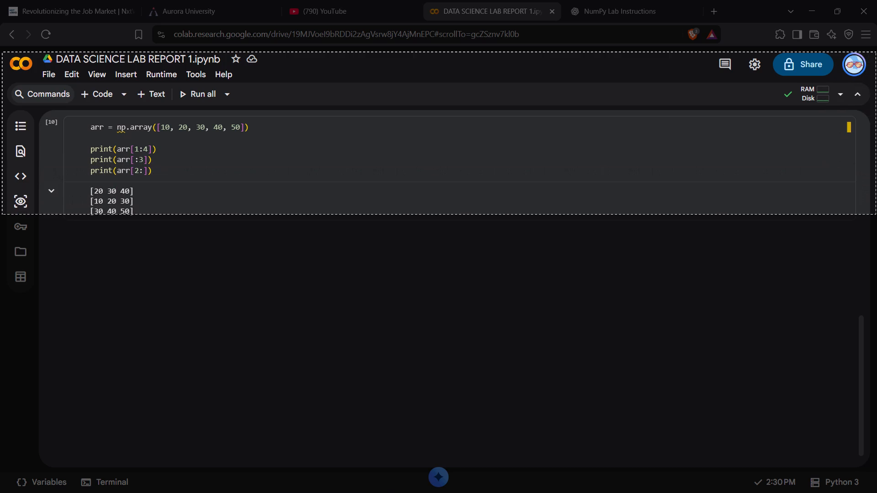
left_click_drag(876, 216, 876, 235)
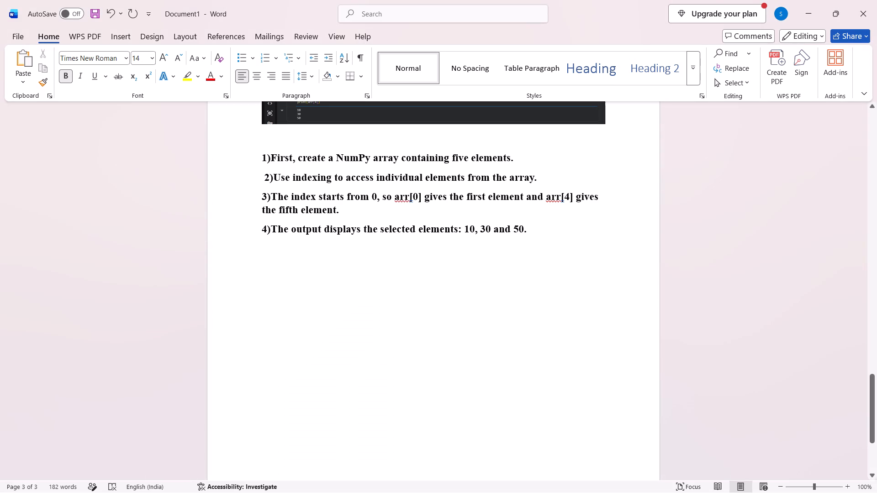
In the Word report, start a "5)" heading below the indexing points and paste the captured slicing screenshot under it.
type("5)")
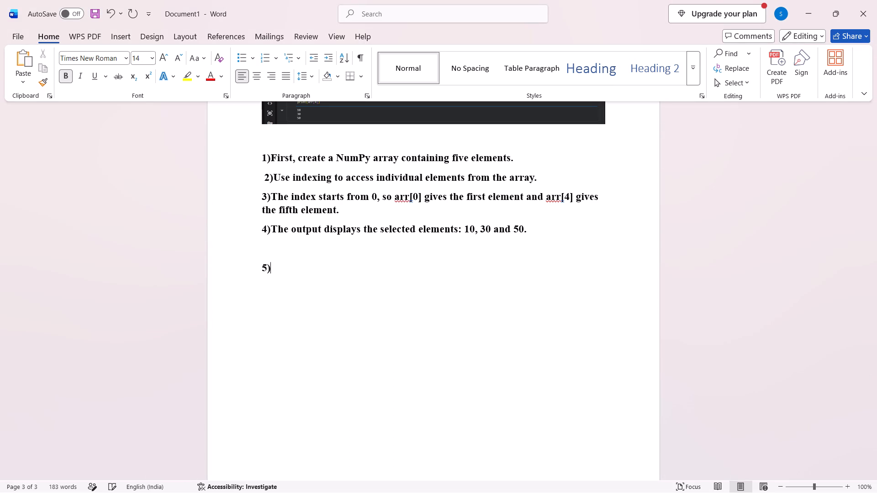
scroll(709, 265, "up", 3)
scroll(709, 265, "down", 1)
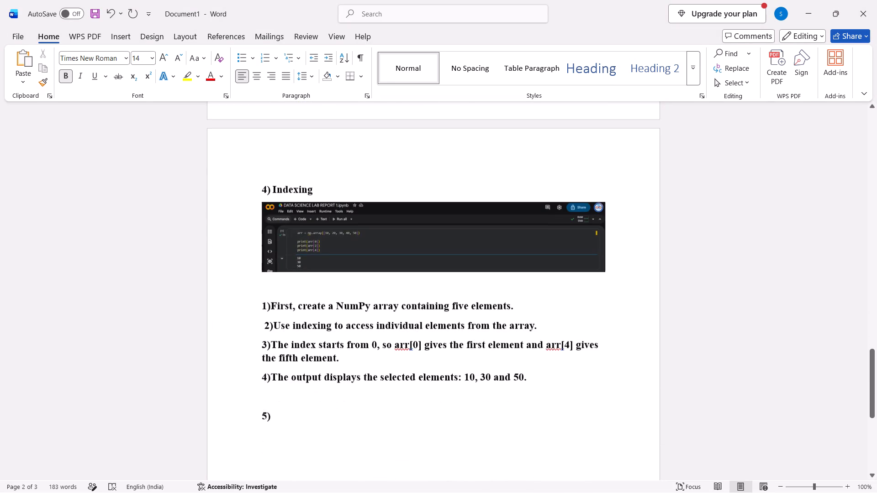
scroll(709, 265, "down", 2)
key("Return")
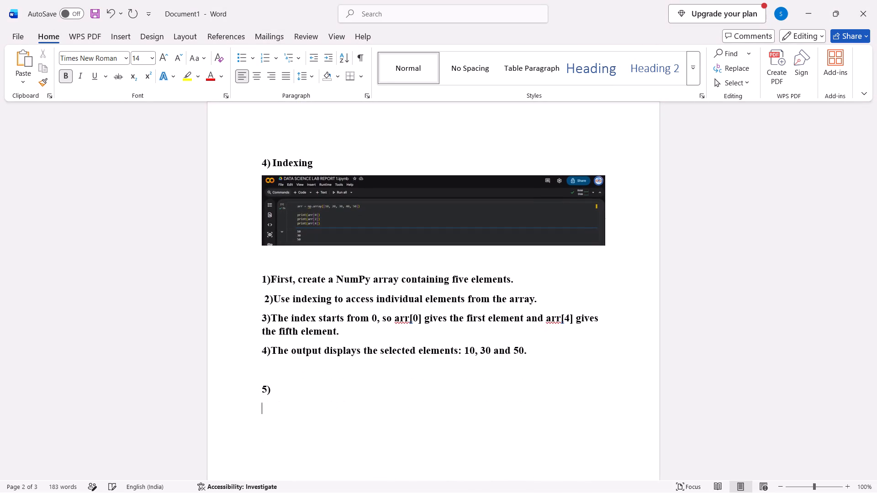
key("ctrl+v")
key("Up")
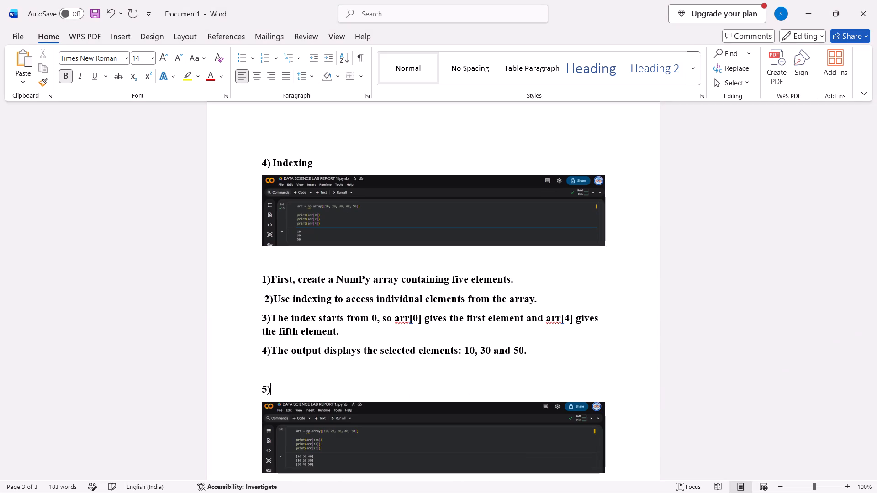
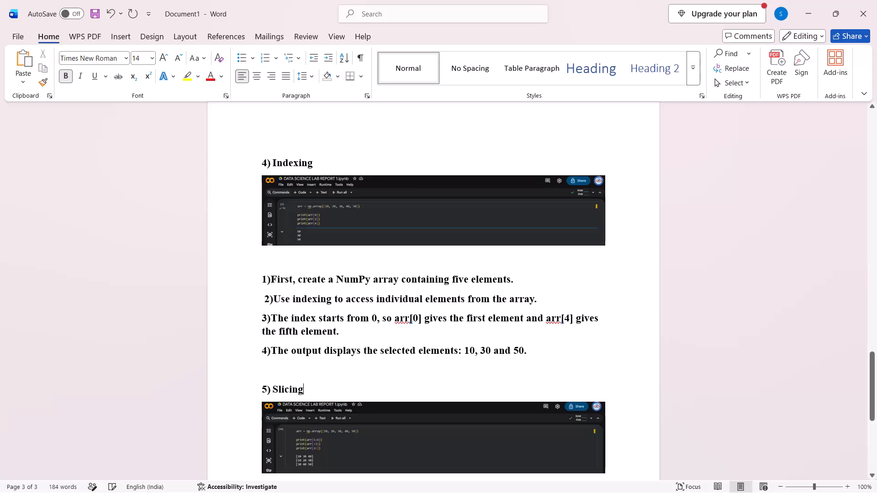
Place the insertion point on an empty line below the slicing screenshot in the report.
key("Down")
scroll(309, 219, "down", 1)
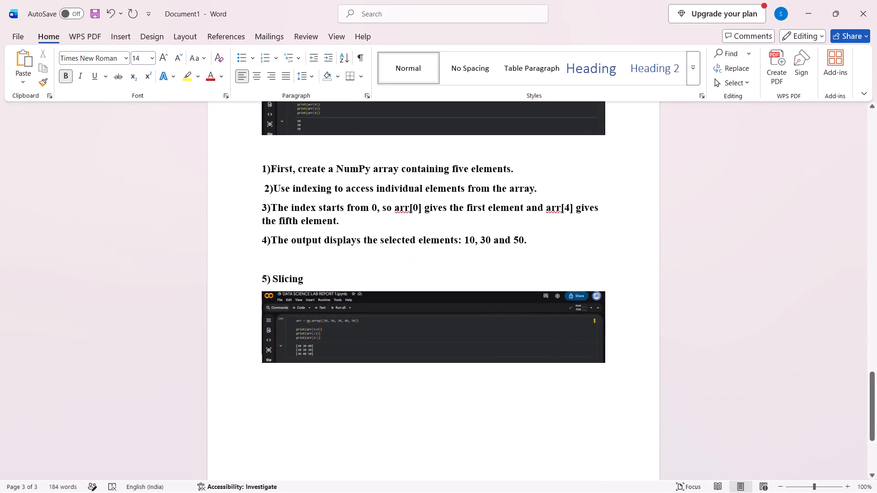
key("Return")
key("BackSpace")
key("Down")
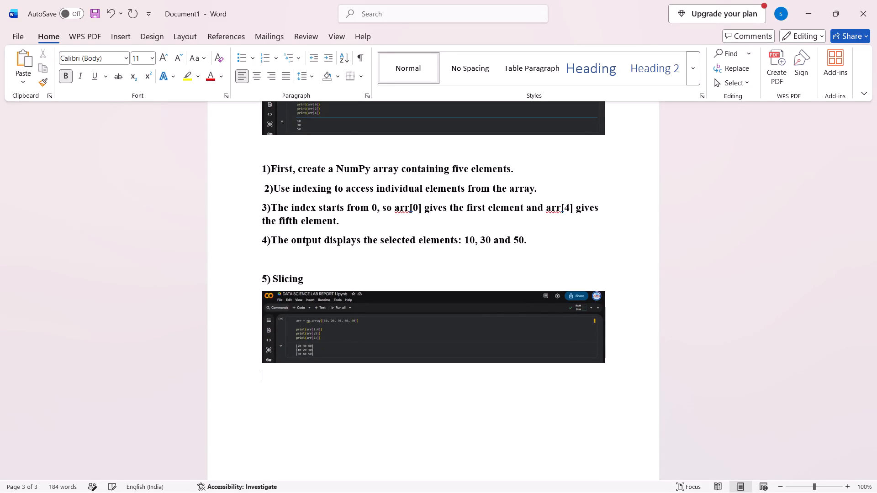
key("Right")
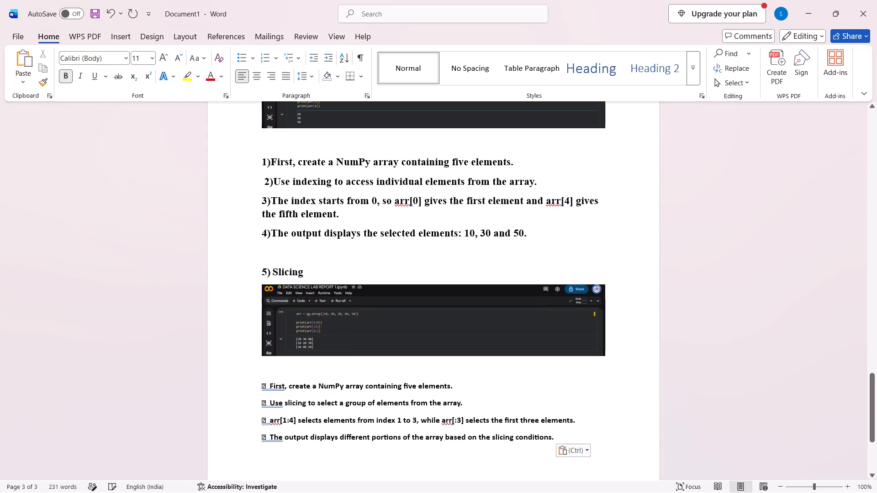
Replace the placeholder bullets on the first and second slicing lines with "1)" and "2)".
left_click(272, 385)
key("Up")
key("Down")
key("Left")
key("BackSpace")
key("BackSpace")
key("BackSpace")
type("1)")
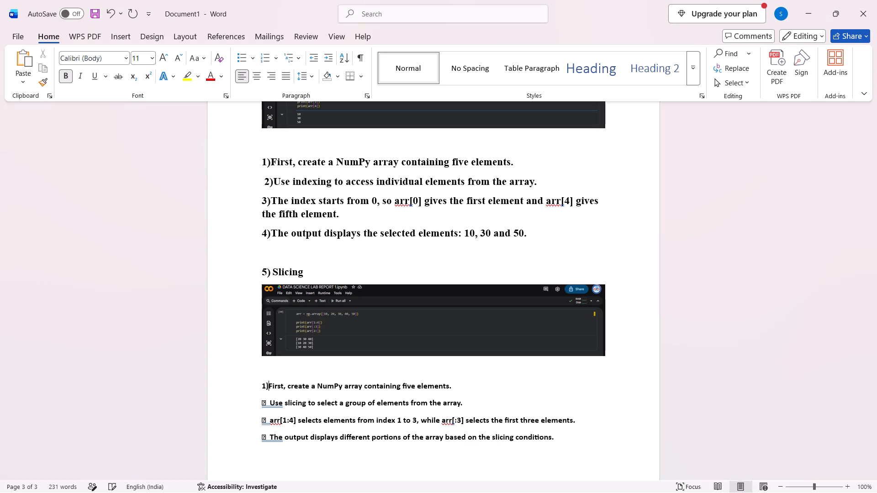
key("Down")
key("Right")
key("Right")
key("Left")
key("BackSpace")
key("BackSpace")
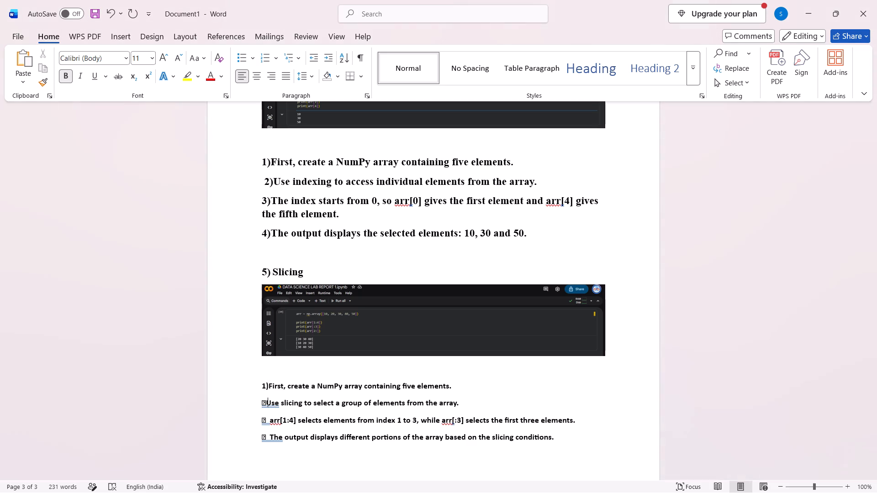
key("BackSpace")
type("2)")
Replace the placeholder bullets on the third and fourth slicing lines with "3)" and "4)".
key("Down")
key("Right")
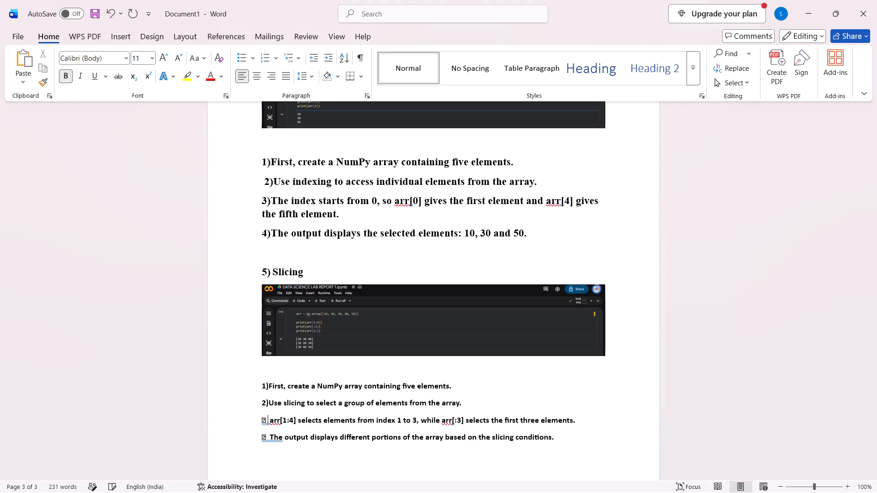
key("BackSpace")
key("BackSpace")
key("BackSpace")
type("3)")
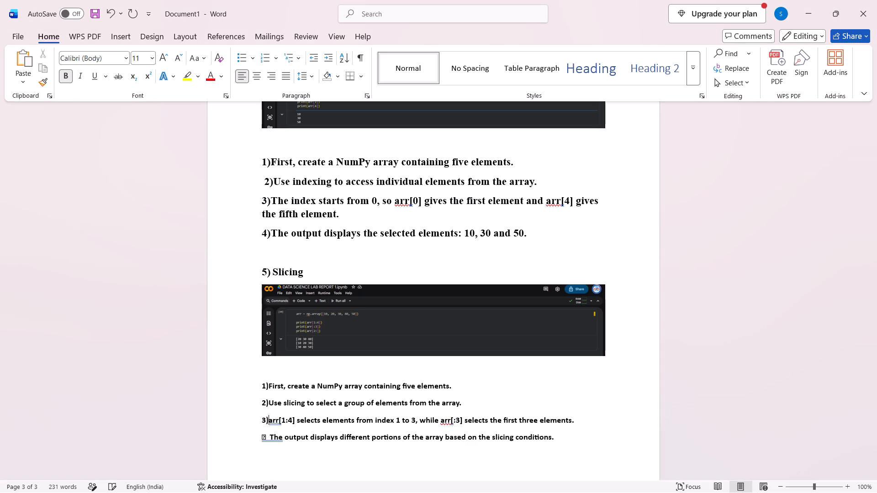
key("Down")
key("Right")
key("Right")
key("Left")
key("BackSpace")
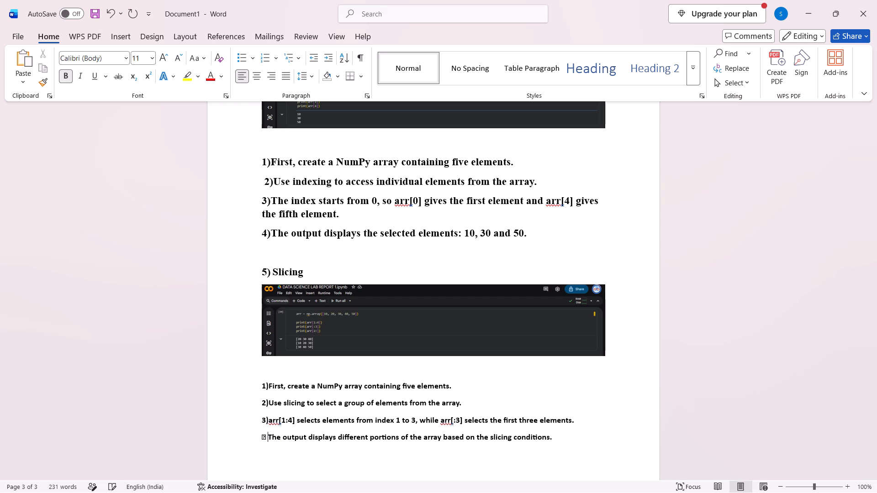
key("BackSpace")
key("BackSpace")
type("4)")
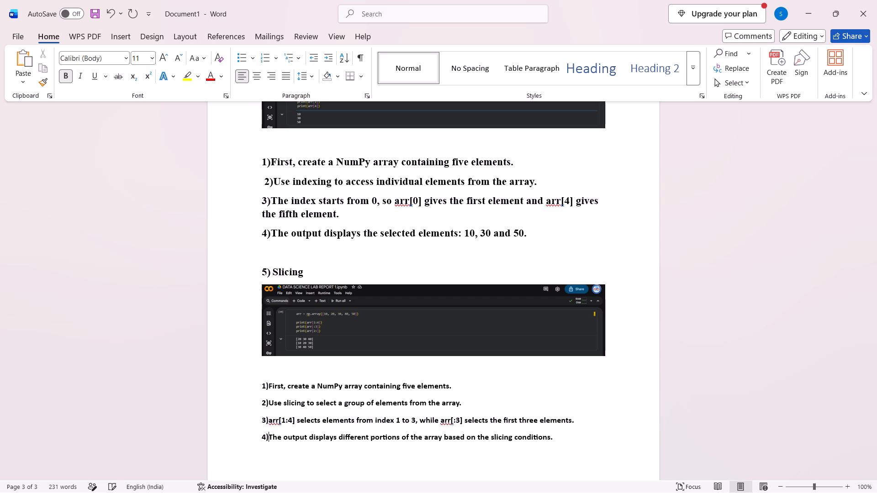
Format the four slicing points in Times New Roman, size 14.
left_click_drag(558, 437, 287, 389)
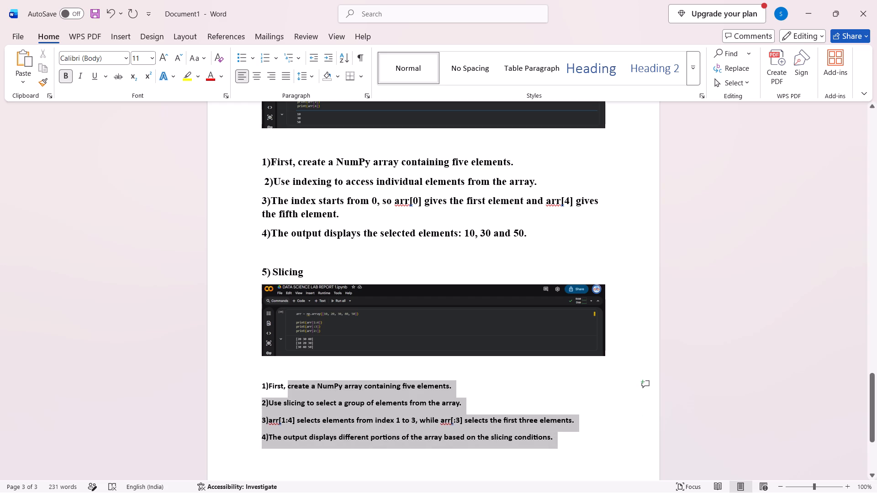
left_click_drag(287, 389, 261, 387)
left_click(318, 353)
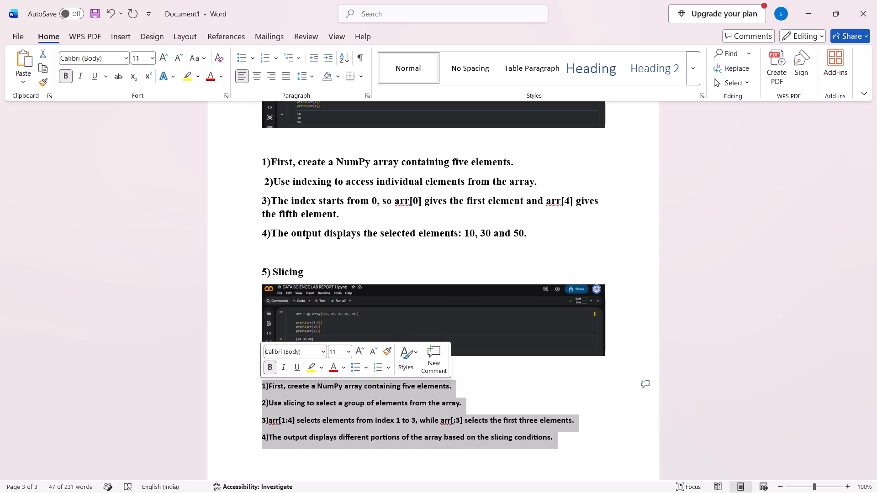
left_click(325, 352)
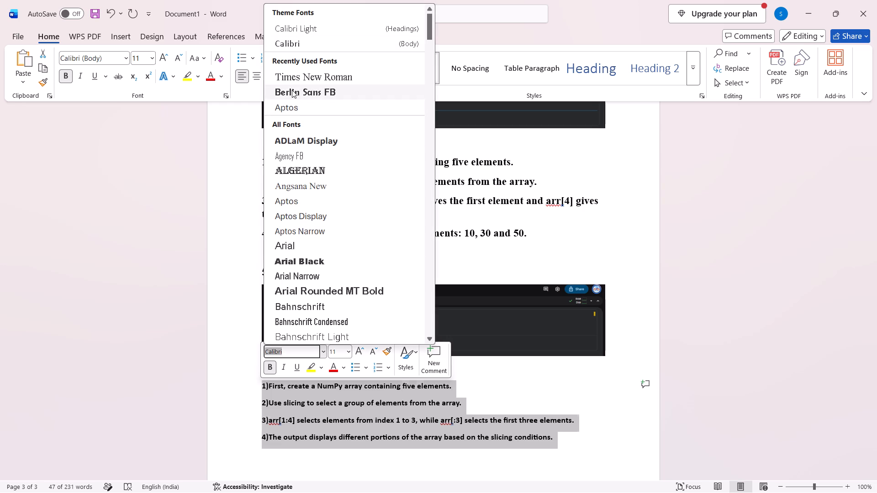
left_click(292, 80)
left_click(148, 61)
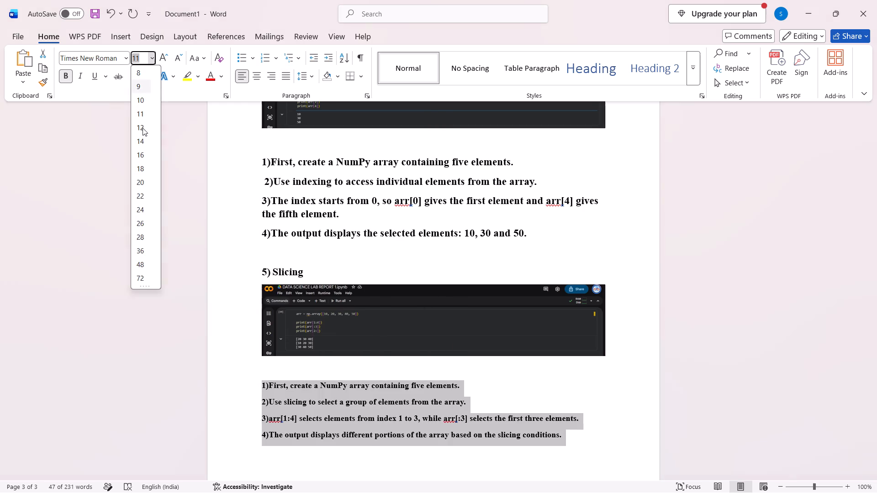
left_click(144, 142)
left_click(358, 259)
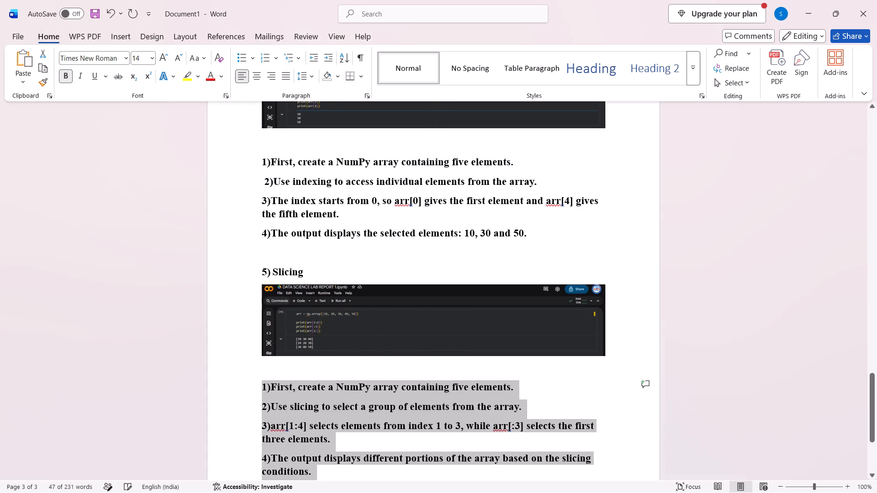
Review the report from the slicing section back up through the indexing, data types and attributes sections.
scroll(358, 259, "down", 1)
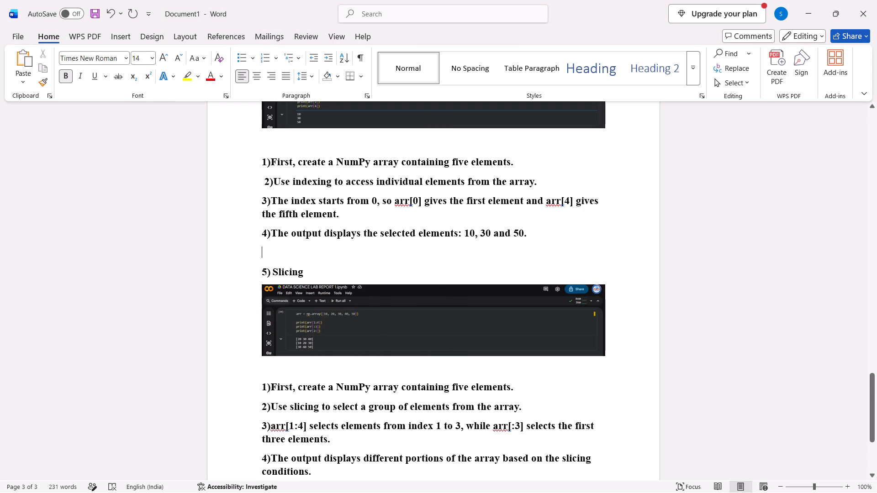
scroll(358, 259, "down", 1)
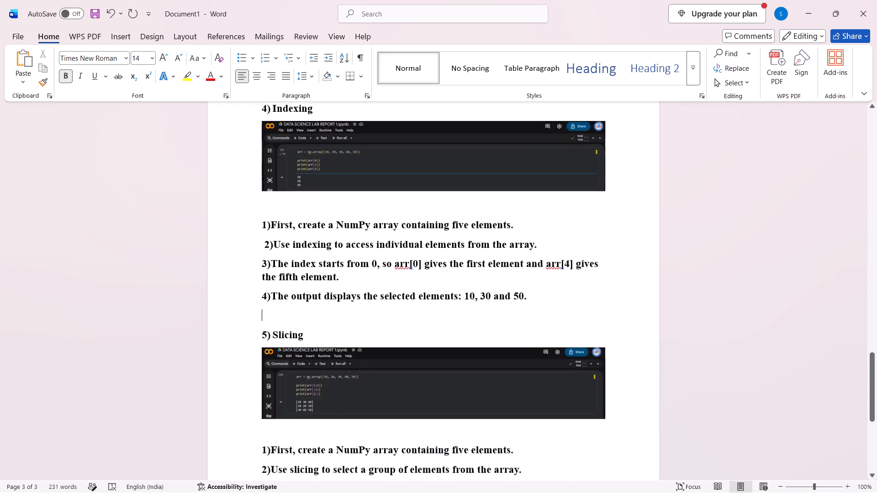
scroll(358, 259, "down", 1)
scroll(358, 259, "up", 3)
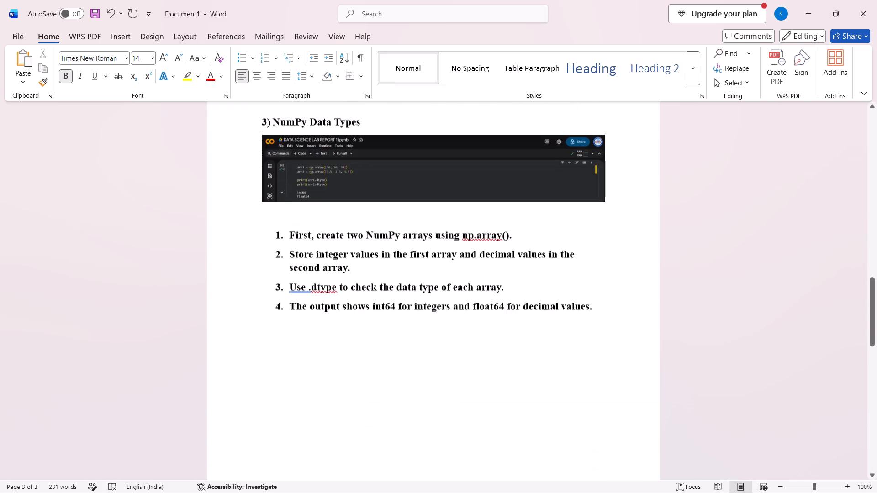
scroll(358, 259, "up", 4)
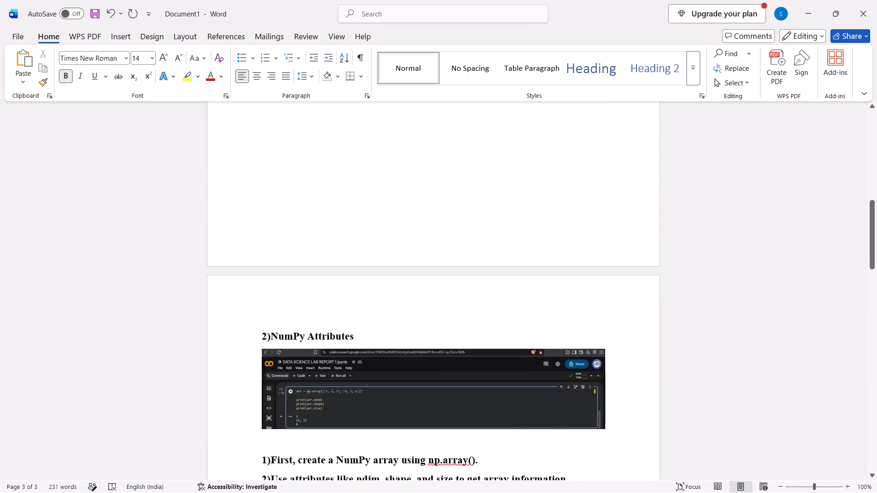
scroll(358, 259, "up", 2)
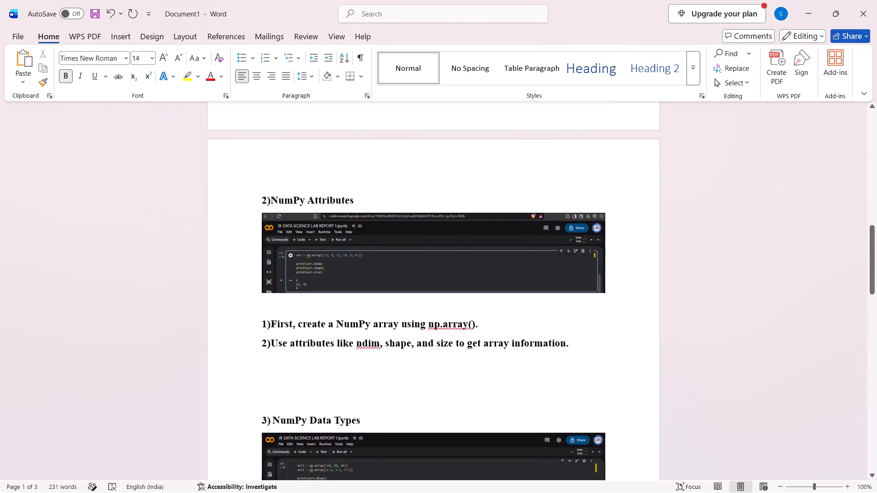
scroll(358, 259, "up", 3)
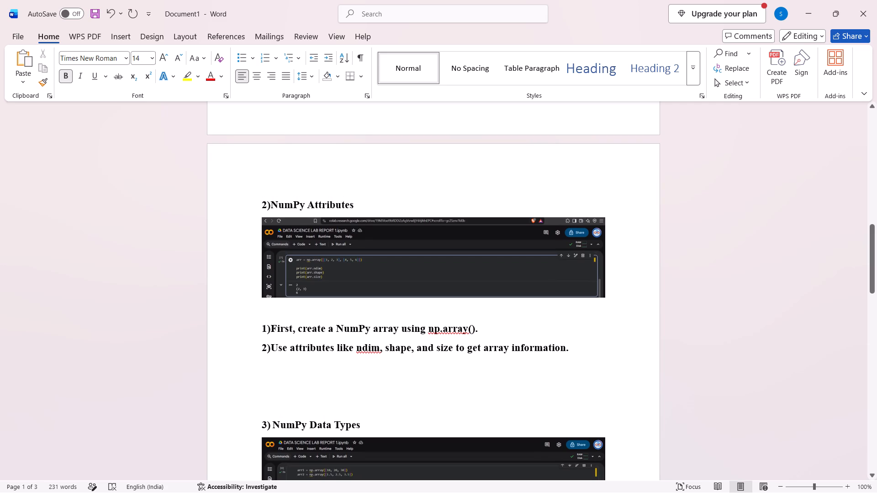
scroll(358, 259, "up", 2)
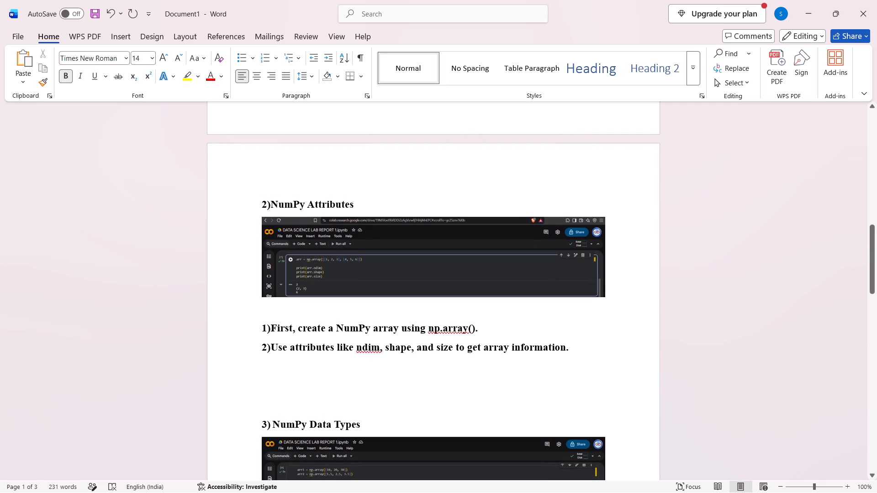
Replace the subject name in the student details table with "FOUNDATION OF DATA SCIENCE".
scroll(358, 259, "up", 1)
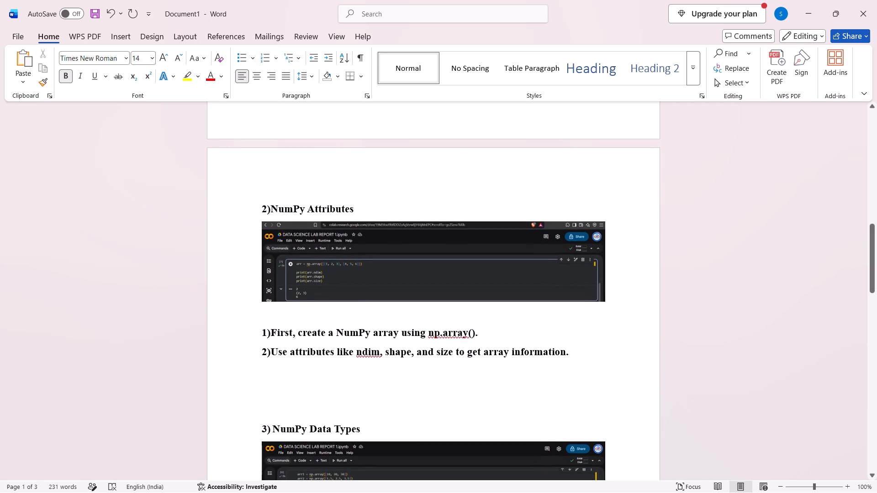
scroll(358, 259, "up", 1)
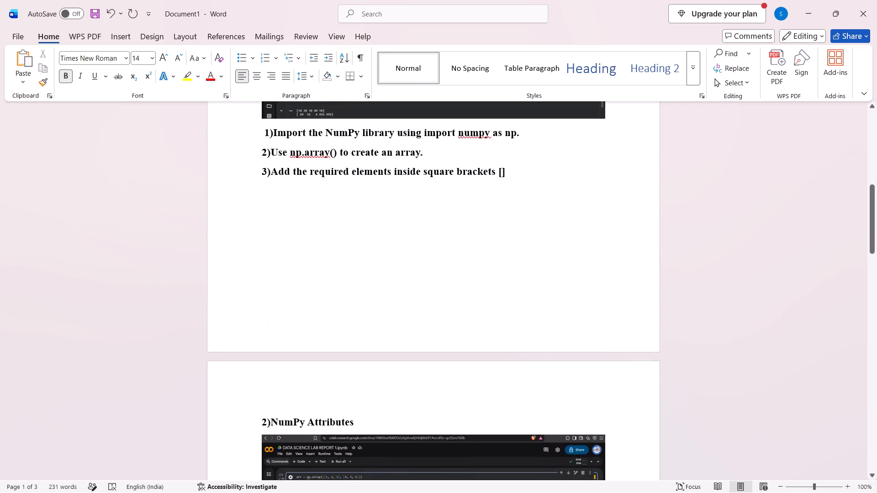
scroll(358, 259, "up", 2)
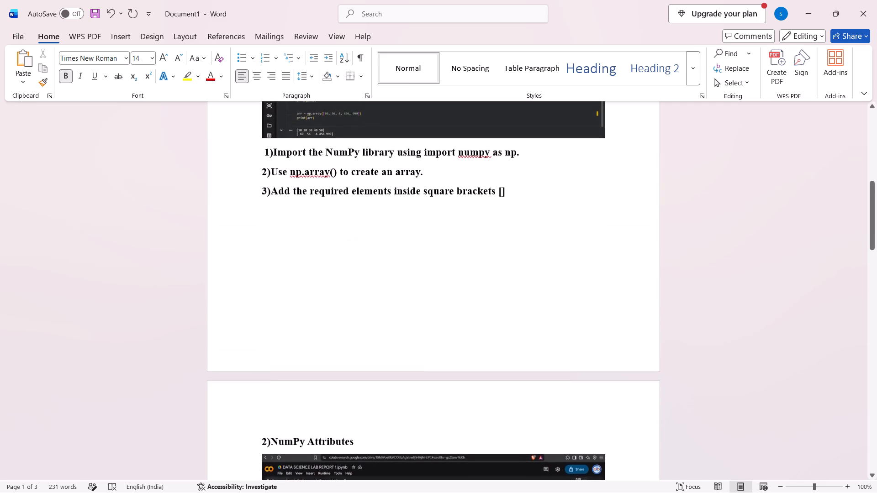
scroll(358, 259, "up", 2)
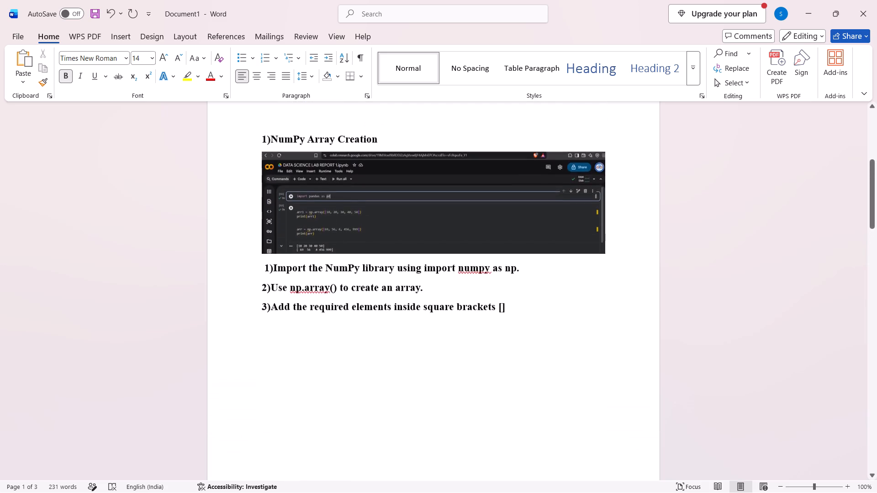
scroll(358, 259, "up", 1)
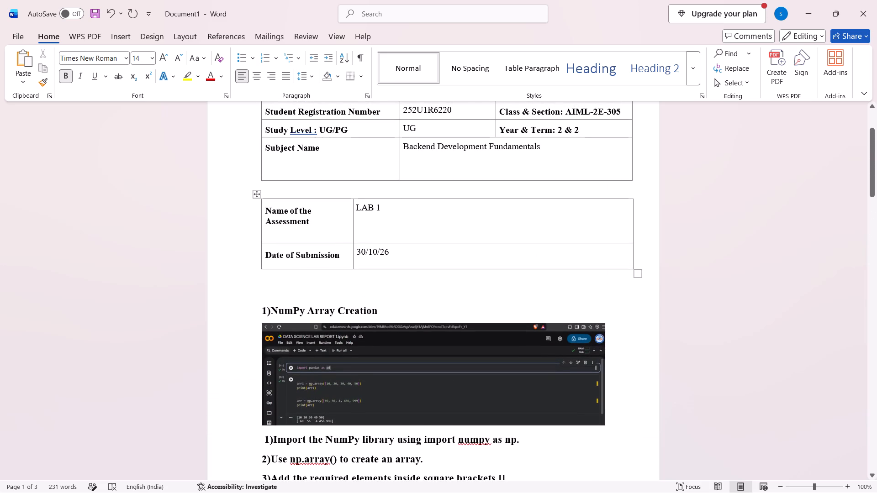
scroll(427, 220, "up", 1)
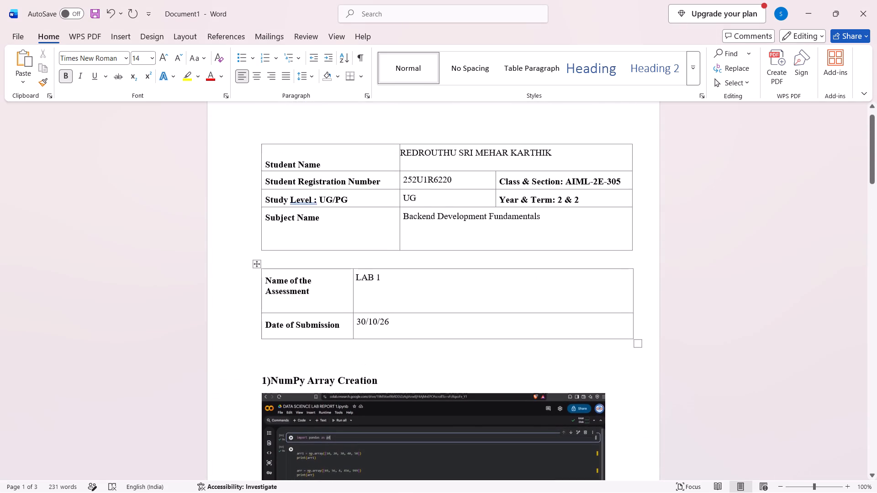
left_click(556, 223)
key("BackSpace")
key("BackSpace")
key("BackSpace")
key("BackSpace")
key("BackSpace")
key("BackSpace")
key("BackSpace")
key("BackSpace")
key("BackSpace")
key("BackSpace")
key("BackSpace")
key("BackSpace")
key("BackSpace")
key("BackSpace")
key("BackSpace")
key("BackSpace")
key("BackSpace")
key("BackSpace")
key("BackSpace")
key("BackSpace")
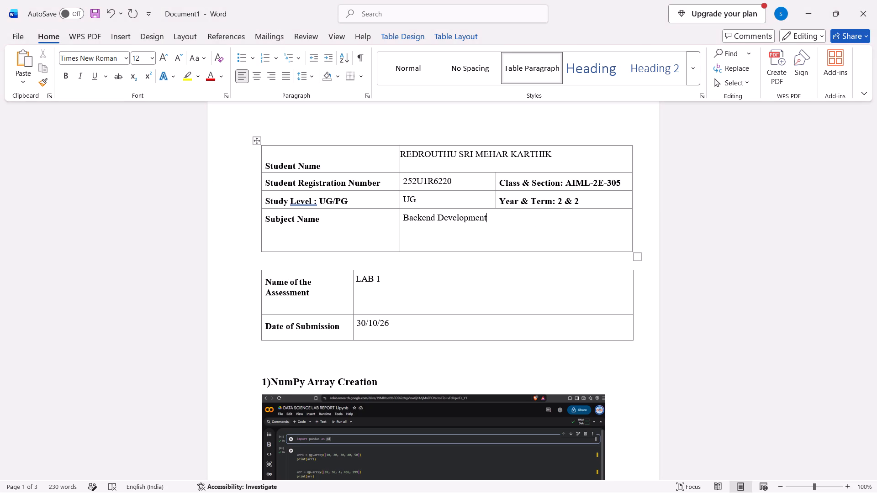
key("BackSpace")
key("BackSpace")
key("BackSpace")
key("BackSpace")
key("BackSpace")
key("BackSpace")
key("BackSpace")
key("BackSpace")
key("BackSpace")
key("BackSpace")
key("BackSpace")
key("BackSpace")
key("BackSpace")
key("BackSpace")
key("BackSpace")
key("BackSpace")
key("BackSpace")
key("BackSpace")
key("BackSpace")
key("BackSpace")
key("BackSpace")
type("FOUNDATION OF DATA")
key("space")
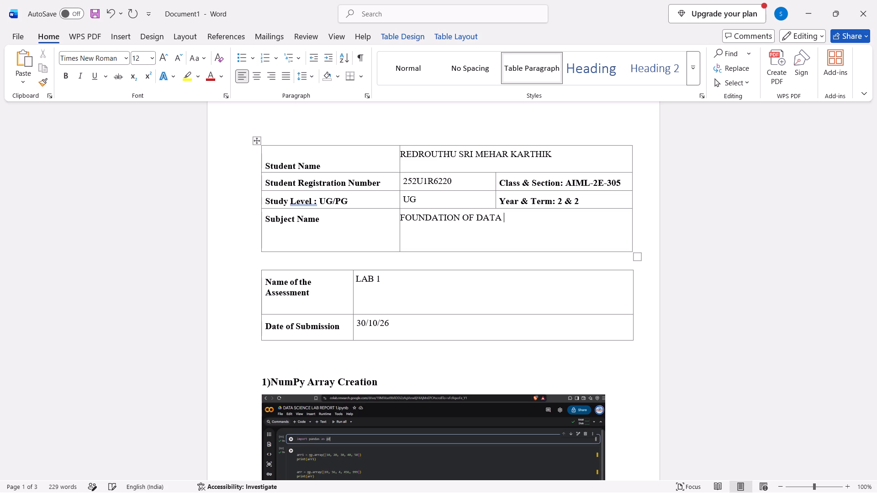
type("SCIENCE")
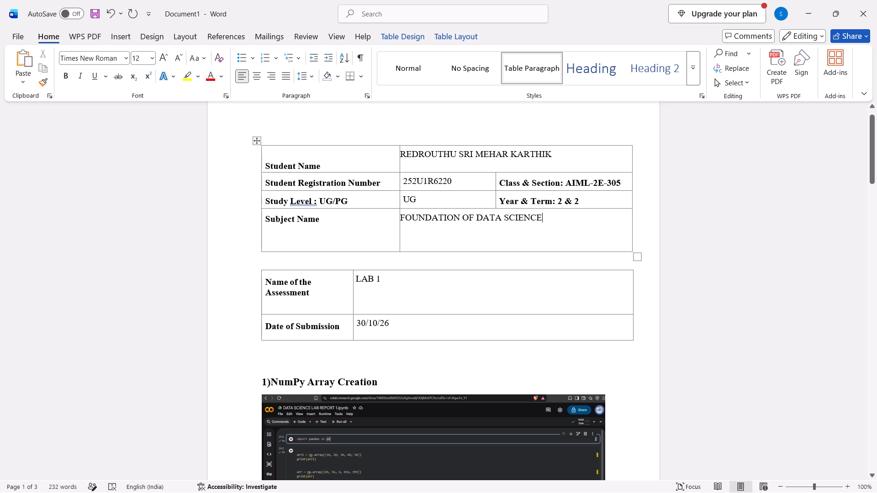
Insert a blank line after the fourth indexing point, above the "5) Slicing" heading.
scroll(491, 236, "down", 1)
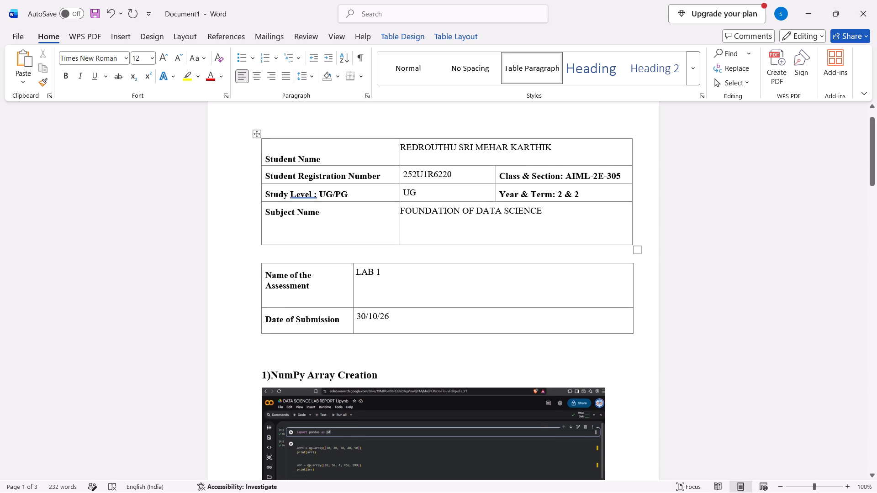
scroll(491, 236, "down", 2)
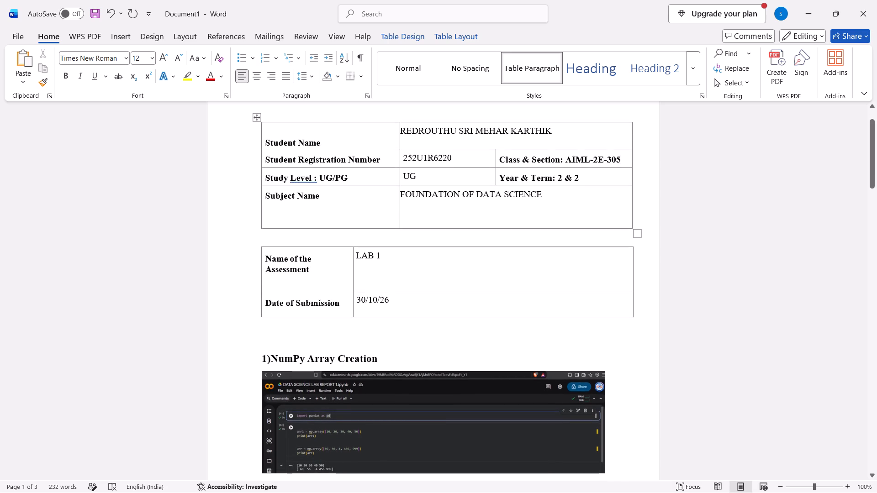
scroll(491, 236, "down", 1)
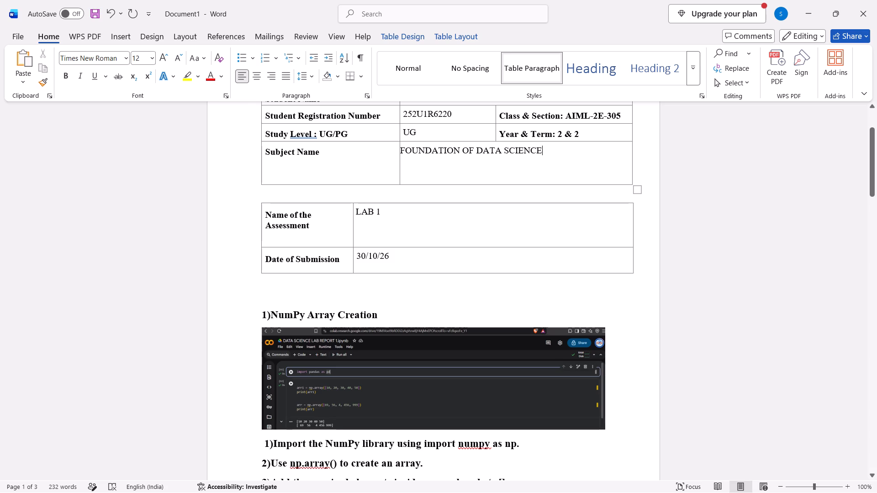
scroll(397, 271, "down", 2)
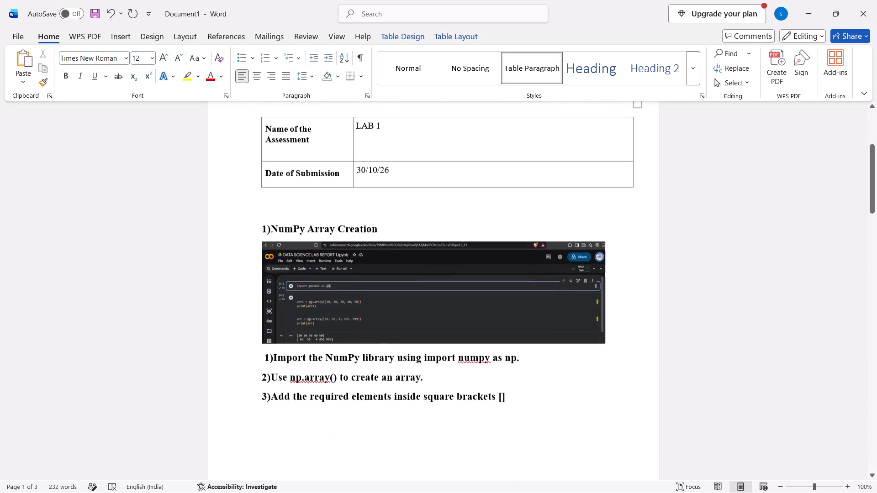
scroll(397, 271, "down", 3)
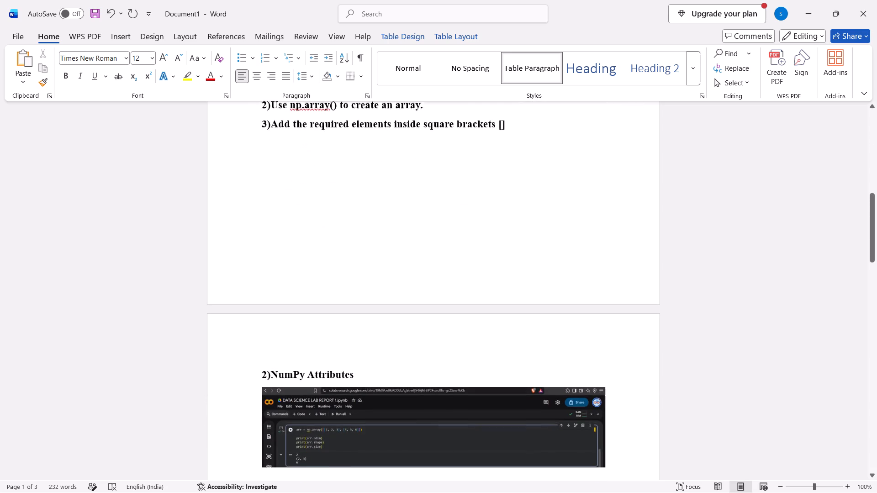
scroll(397, 271, "down", 2)
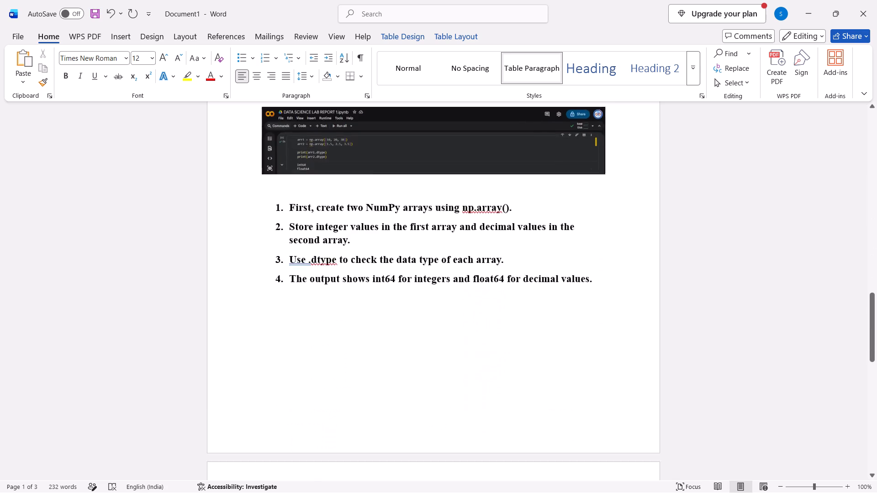
scroll(397, 271, "down", 5)
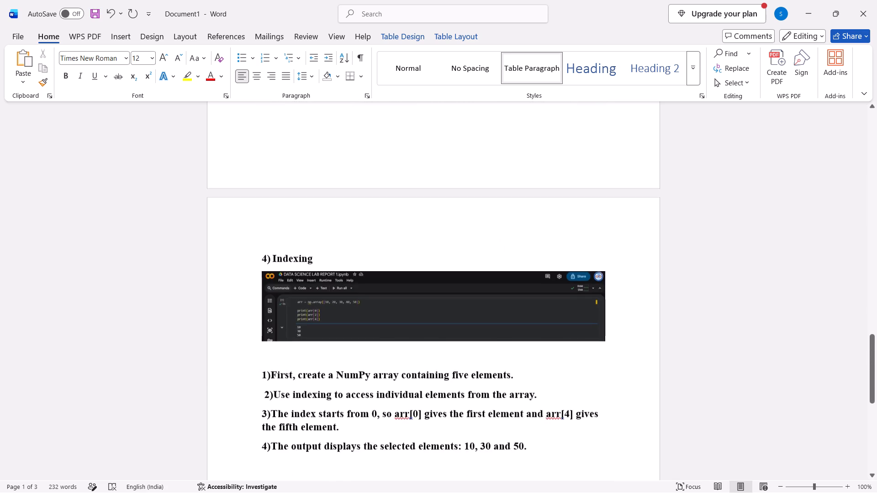
scroll(397, 271, "down", 3)
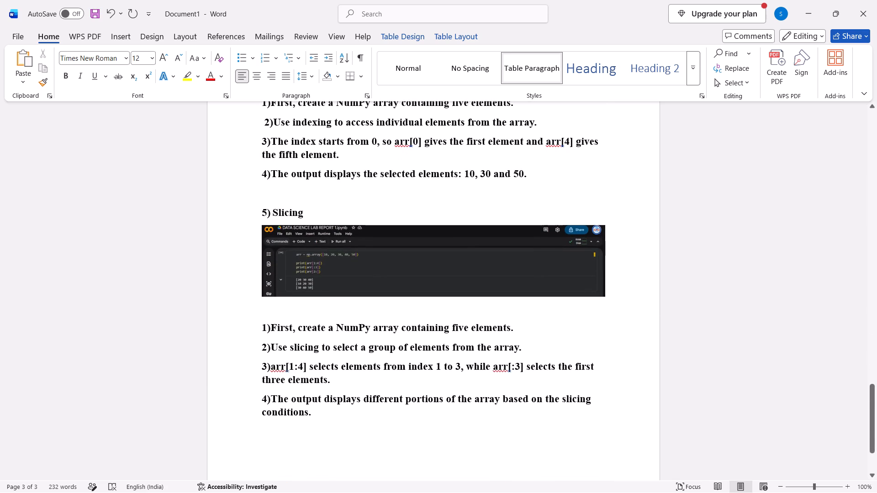
left_click(541, 177)
key("Return")
Start saving the document under a new name and create a "LAB REPORTS" folder in Desktop > TERM-2 > DATA SCIENCE.
scroll(541, 177, "up", 5)
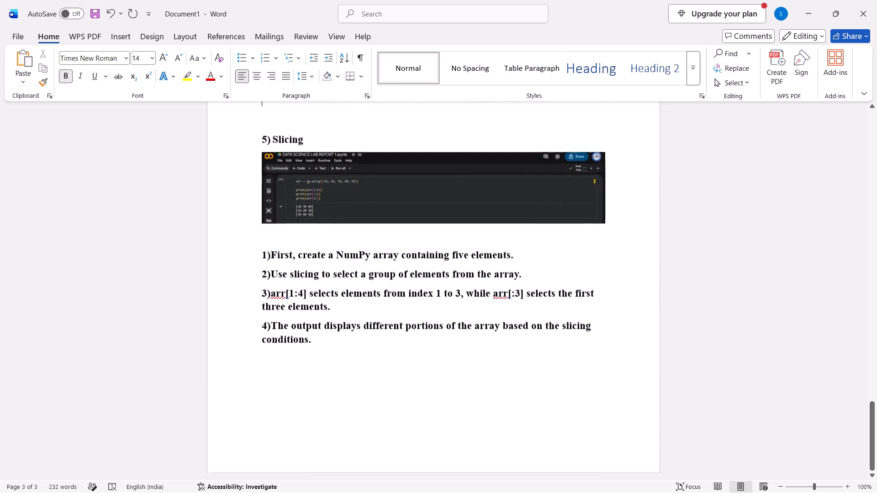
scroll(541, 177, "up", 8)
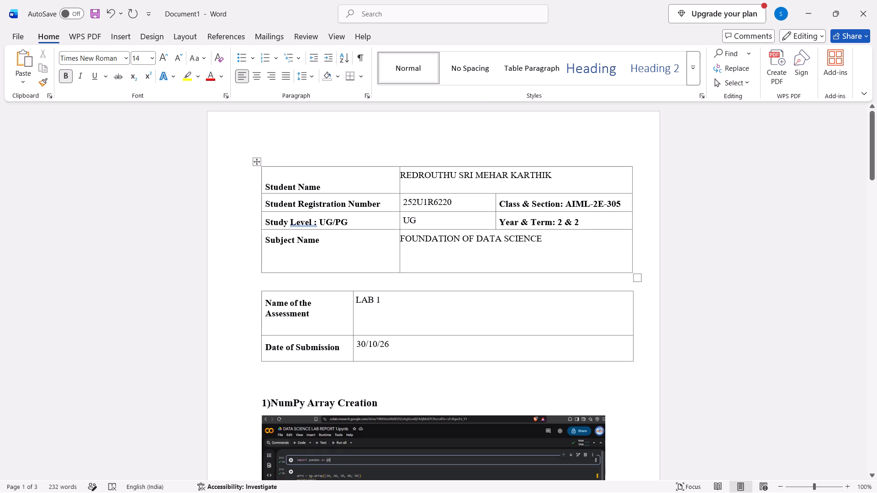
left_click(21, 37)
left_click(49, 210)
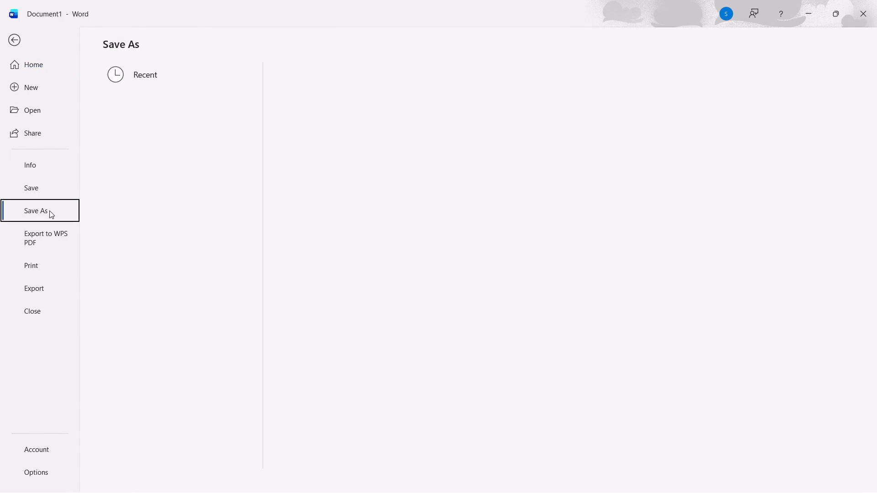
double_click(167, 243)
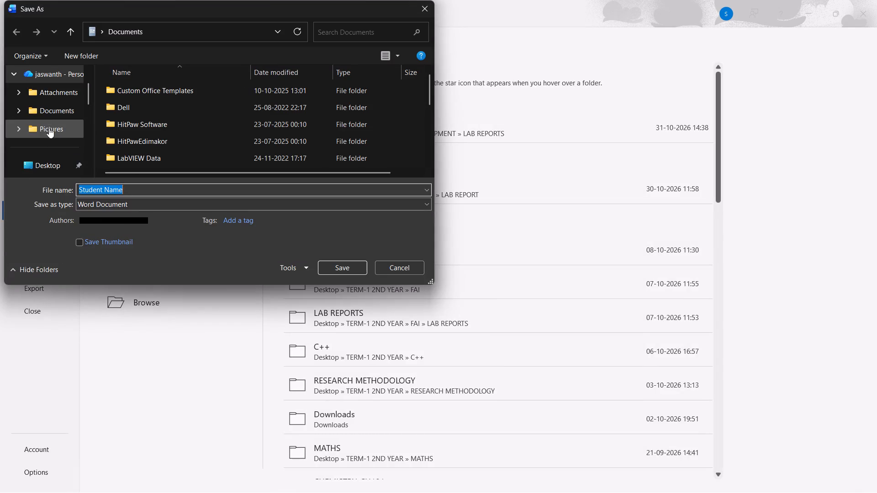
left_click(48, 162)
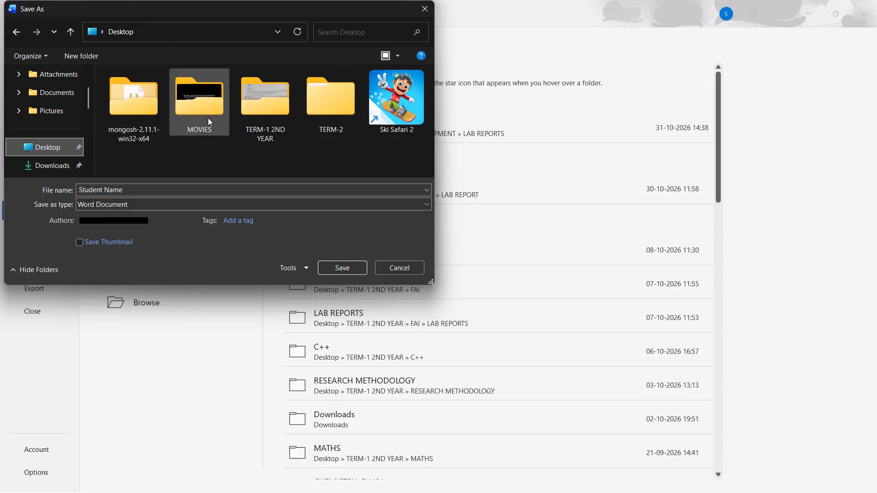
double_click(328, 96)
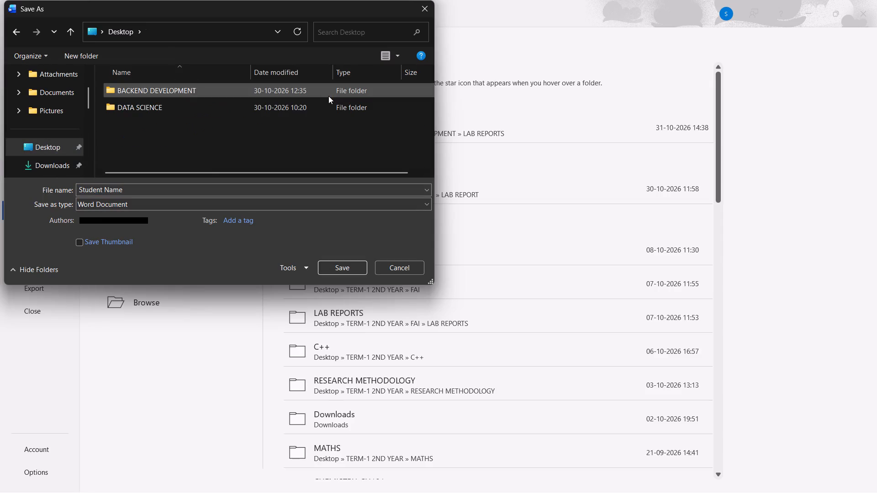
double_click(154, 104)
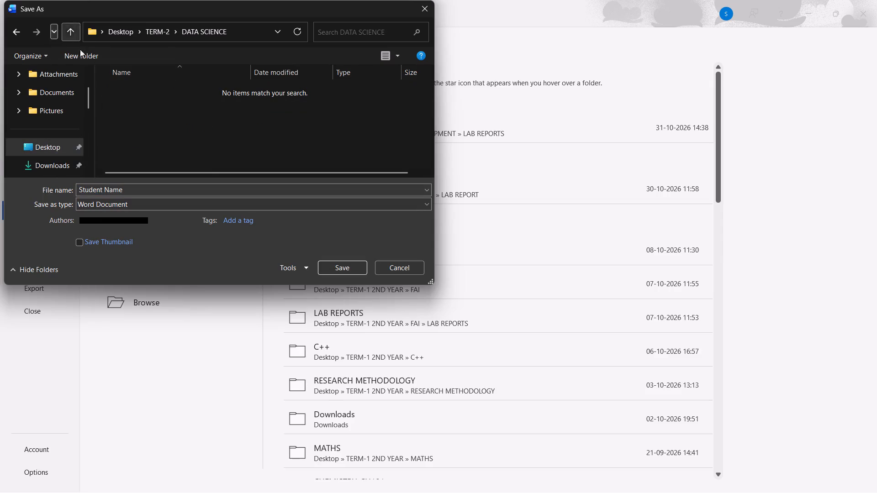
left_click(83, 54)
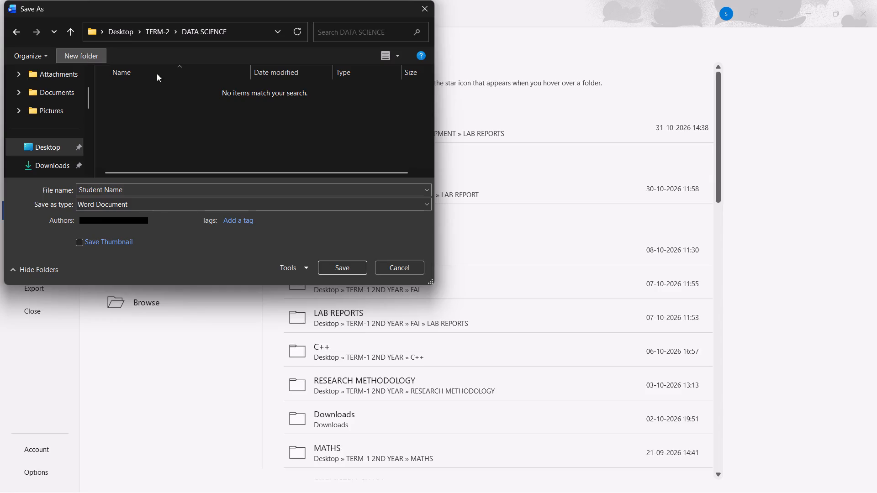
key("BackSpace")
type("LAB REPORTS")
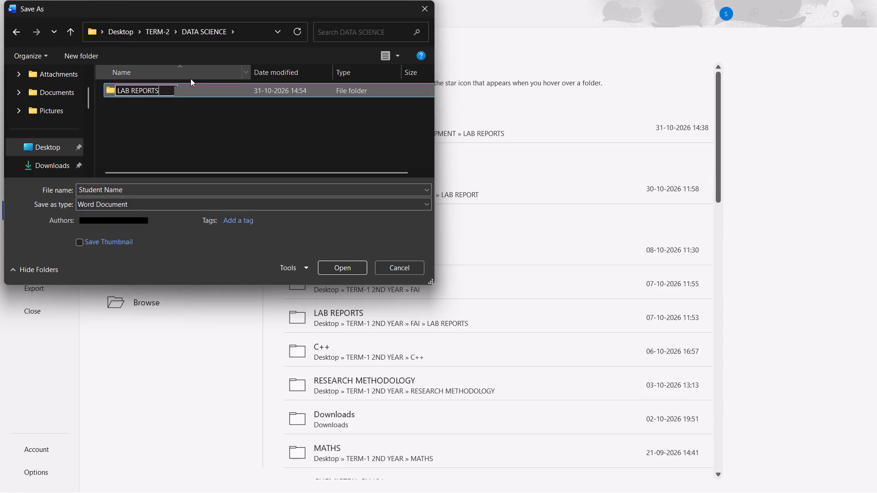
left_click(194, 114)
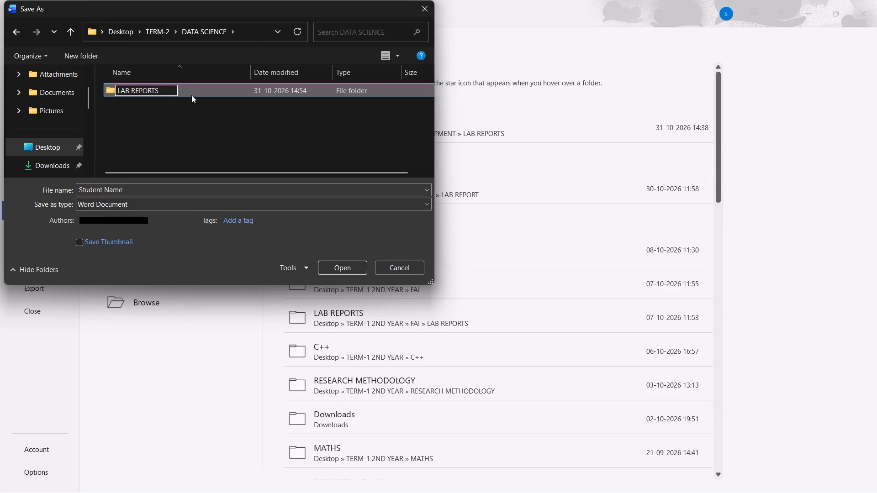
left_click(205, 105)
Save the report as a Word document named "DATA LAB 1" inside the new LAB REPORTS folder.
double_click(182, 95)
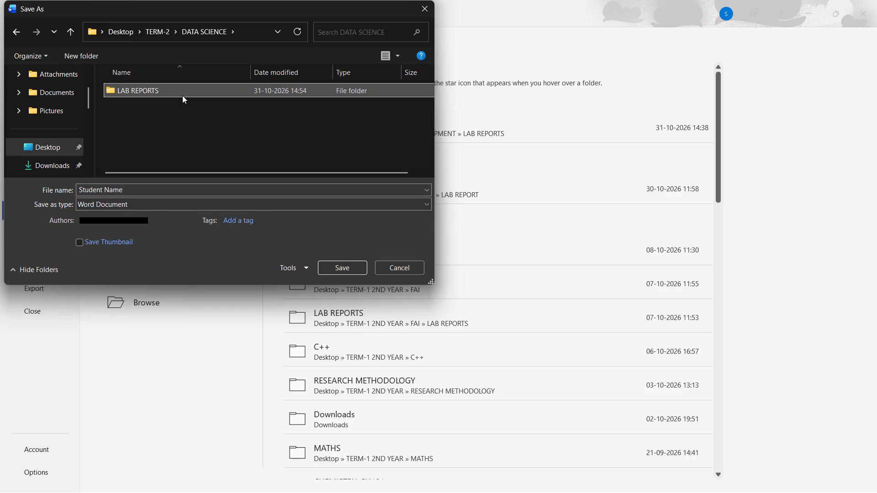
left_click(148, 187)
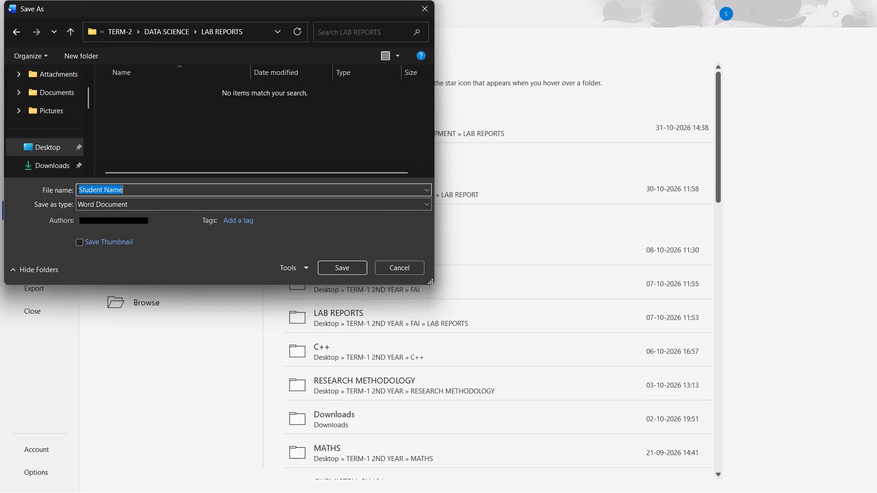
key("BackSpace")
type("DATA")
key("BackSpace")
key("BackSpace")
key("BackSpace")
key("BackSpace")
key("BackSpace")
key("BackSpace")
type("LAB")
key("BackSpace")
key("BackSpace")
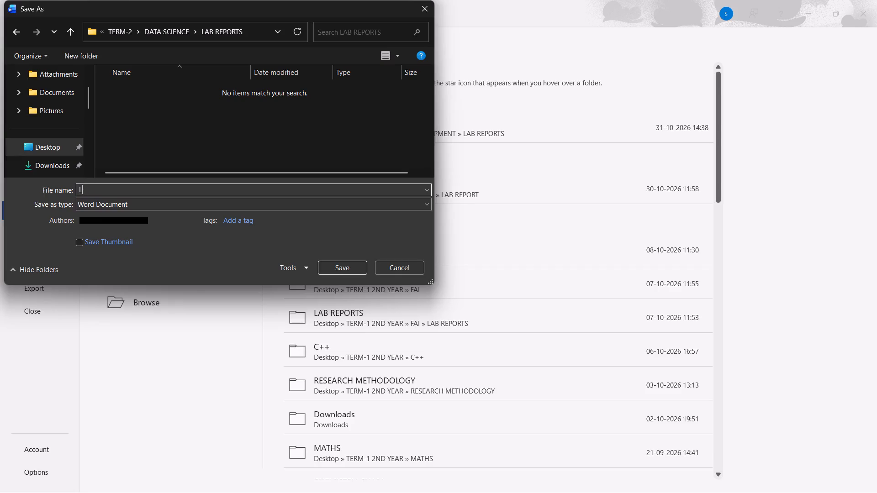
key("BackSpace")
type("DATA LAB 1")
key("Return")
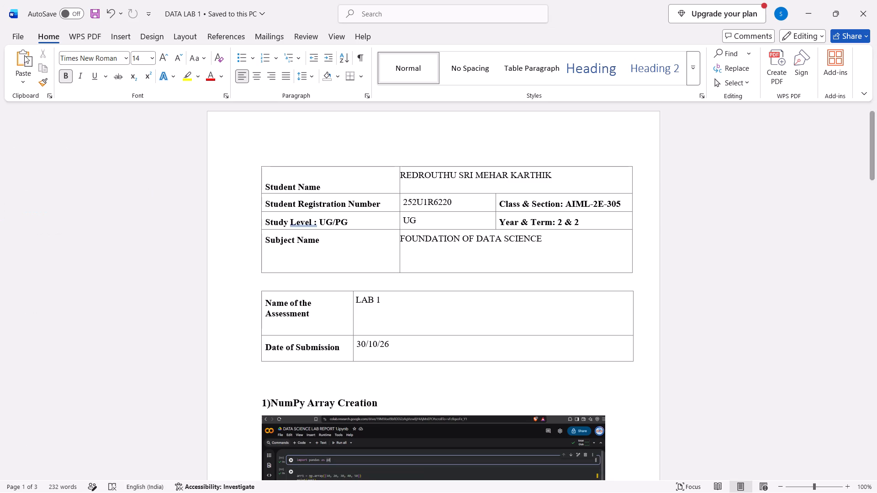
Export the report as a PDF named "DATA LAB 1" into Desktop > TERM-2 > DATA SCIENCE > LAB REPORTS and close the document.
left_click_drag(15, 24, 20, 38)
left_click(20, 38)
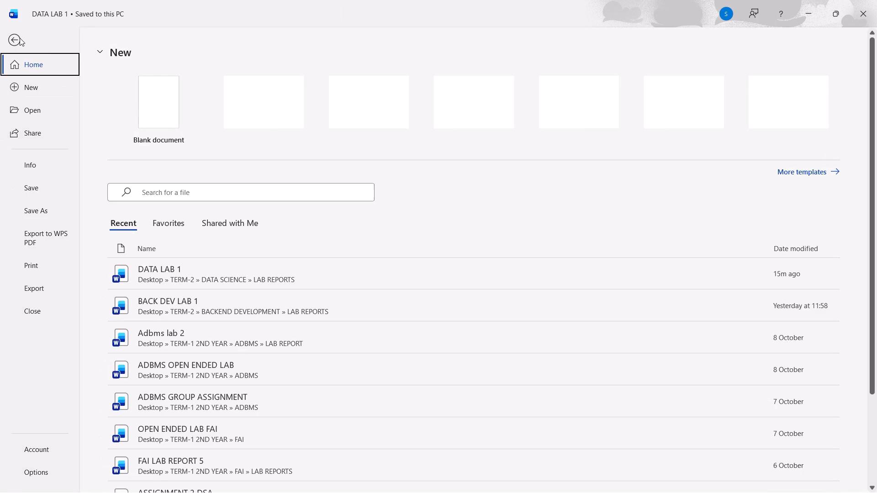
left_click(48, 283)
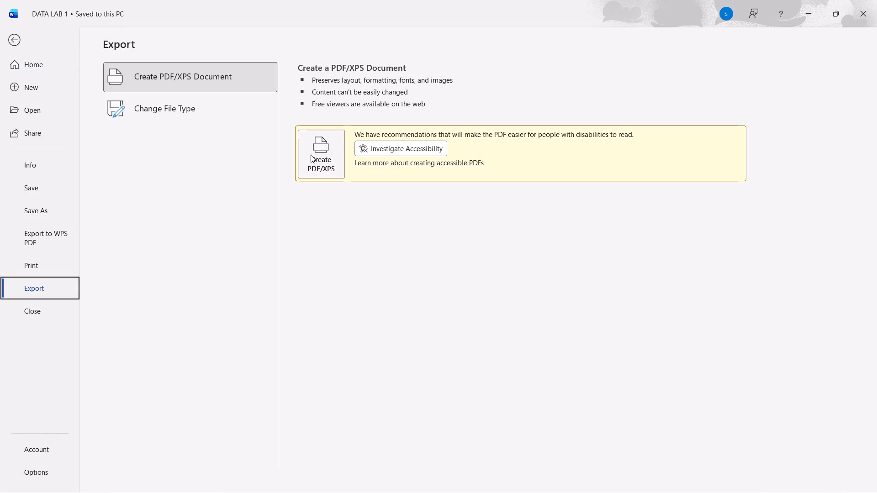
left_click(311, 155)
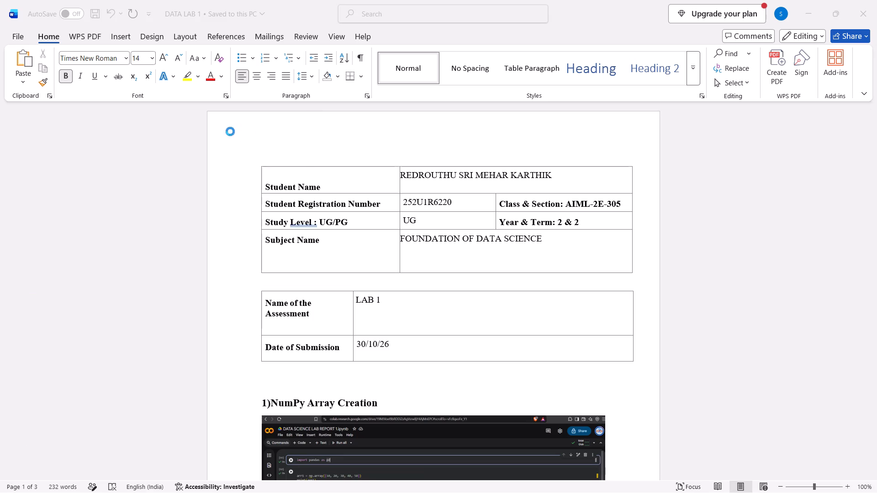
scroll(50, 132, "up", 1)
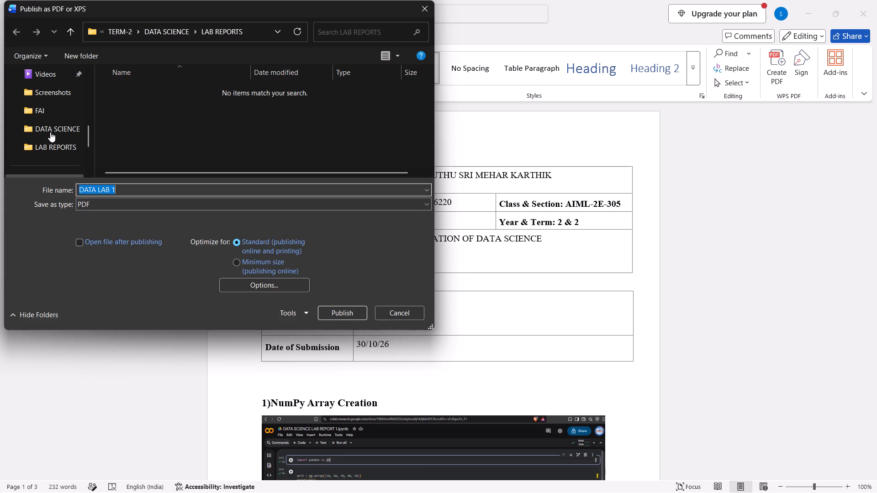
scroll(50, 132, "up", 1)
scroll(50, 132, "down", 1)
scroll(50, 132, "up", 3)
scroll(56, 118, "down", 1)
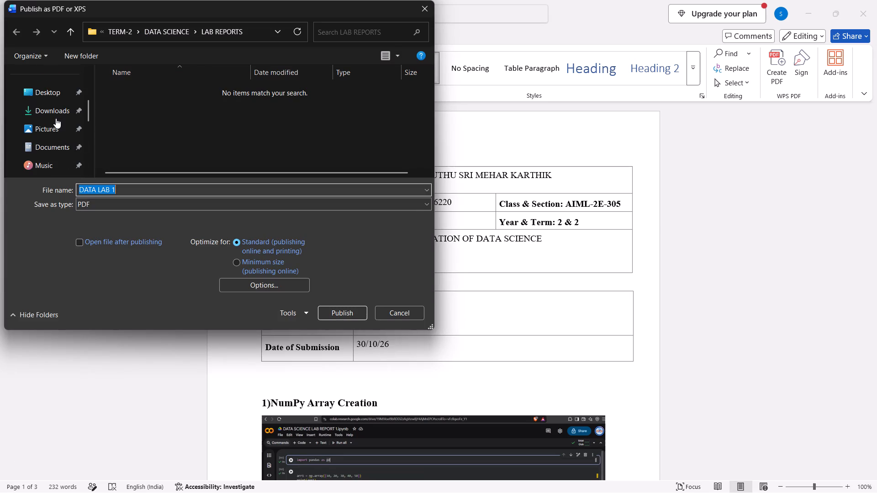
scroll(56, 118, "down", 1)
left_click(51, 95)
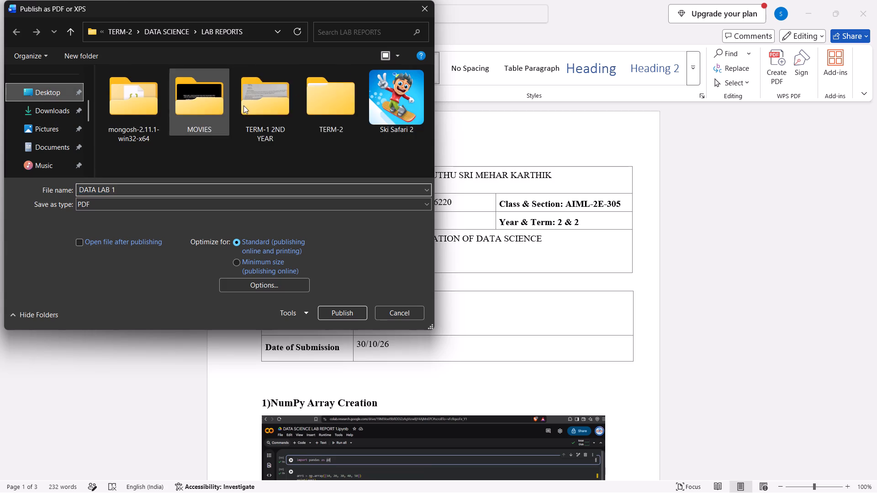
double_click(319, 103)
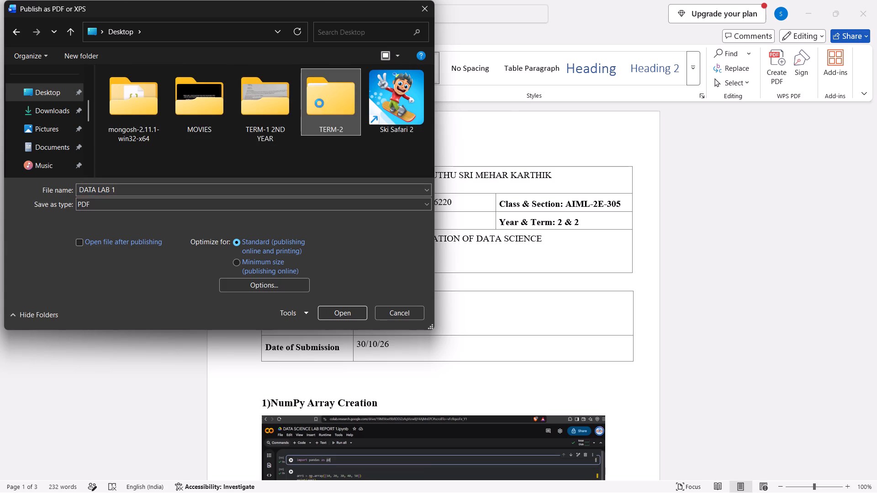
double_click(171, 104)
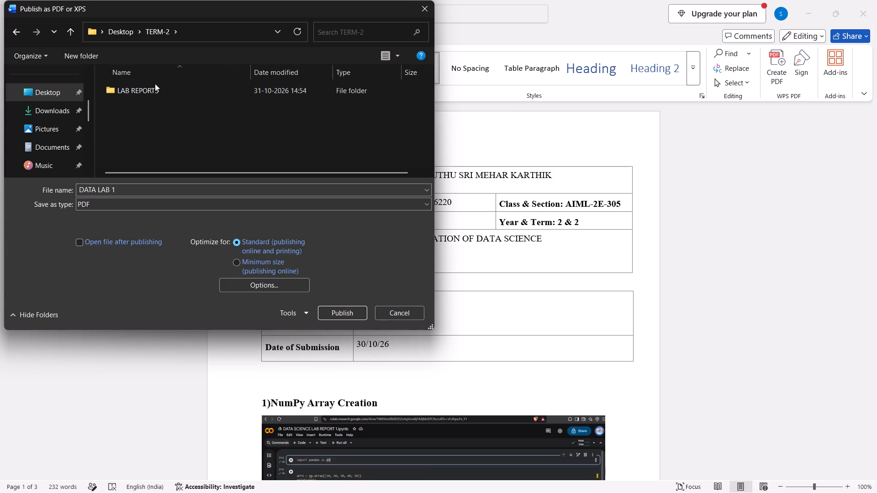
double_click(159, 88)
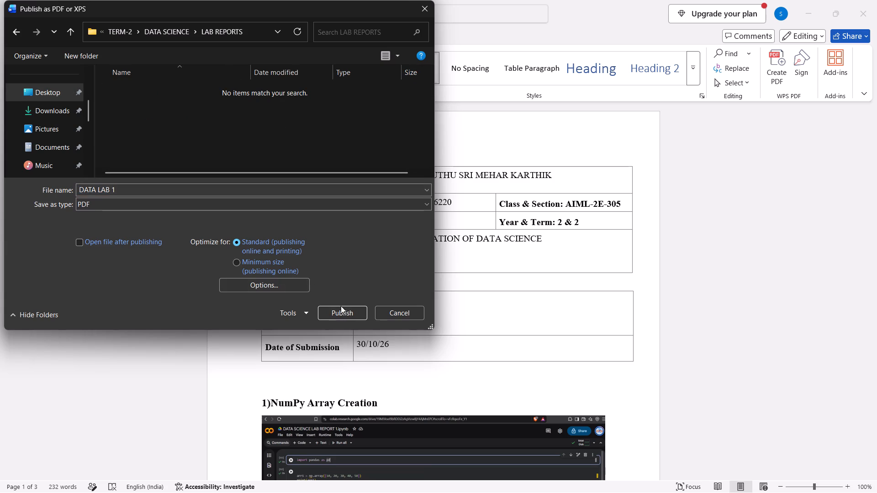
left_click(343, 309)
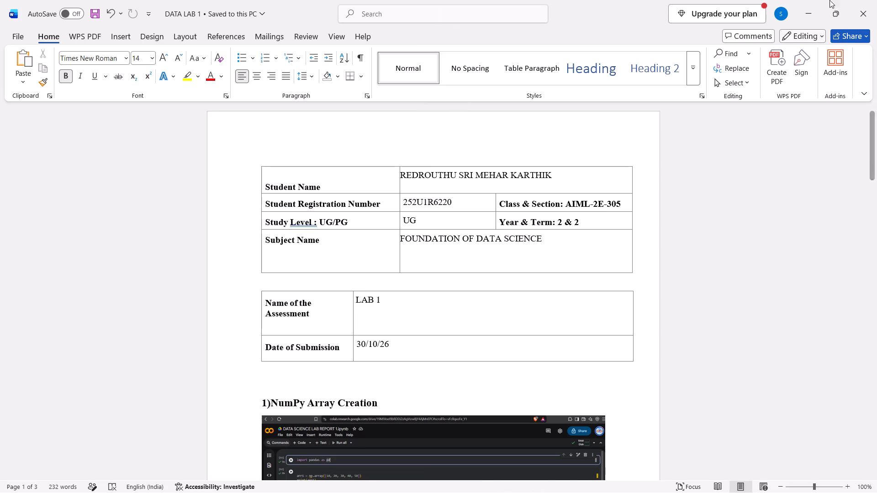
left_click(876, 0)
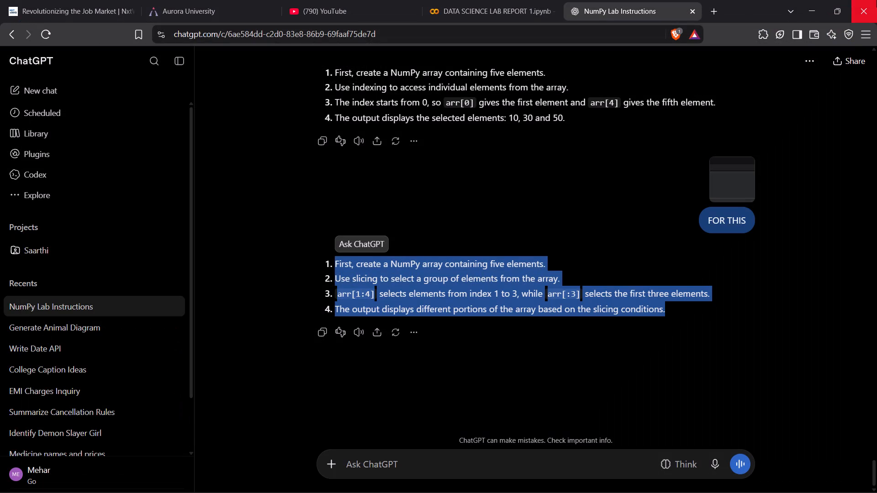
Switch to the browser and look through the code cells and outputs of the DATA SCIENCE LAB REPORT 1 notebook.
left_click(607, 154)
left_click(480, 26)
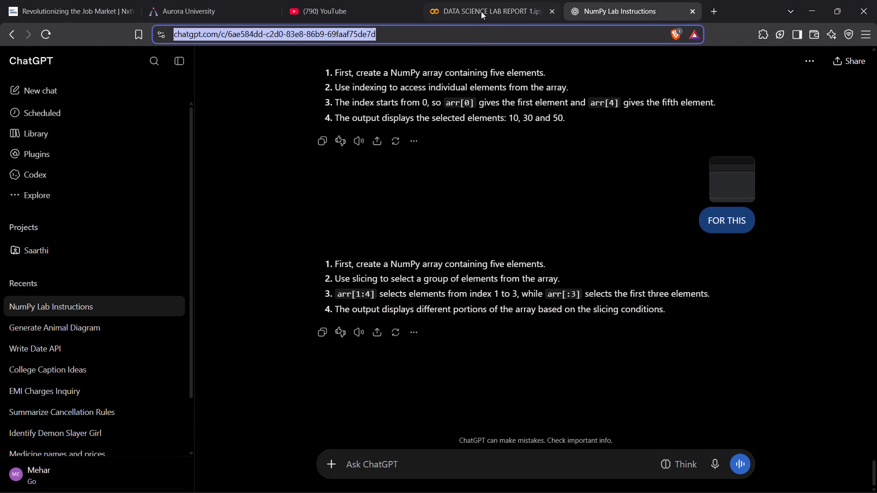
left_click(481, 11)
left_click(380, 227)
left_click(353, 279)
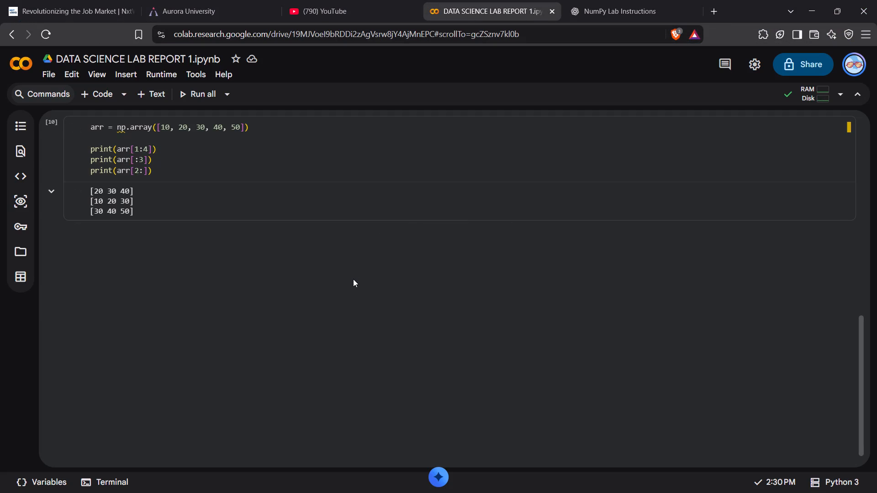
scroll(353, 279, "up", 8)
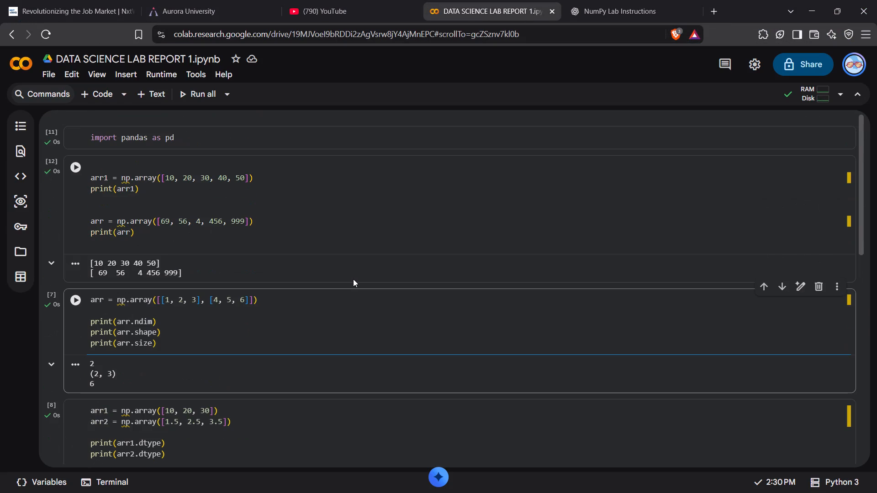
scroll(353, 279, "up", 2)
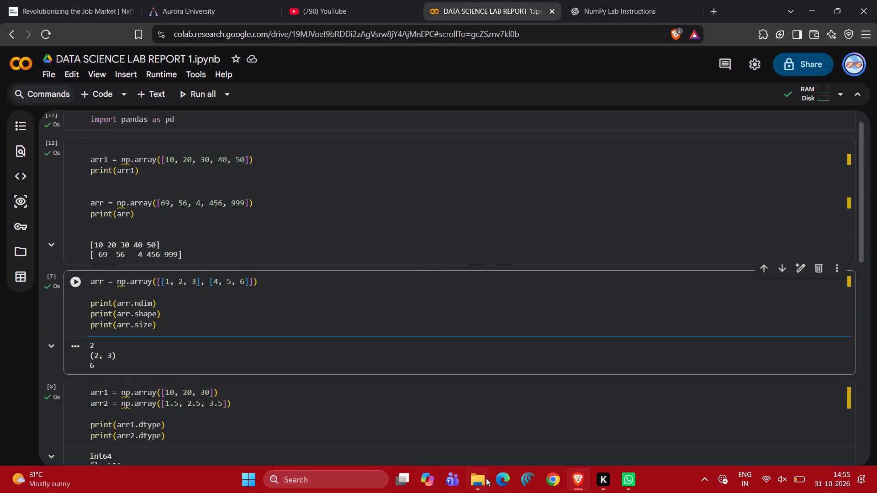
Switch to File Explorer and open the BACK DEV LAB 1 Word document from TERM-2 > BACKEND DEVELOPMENT > LAB REPORTS.
left_click(483, 482)
left_click(185, 178)
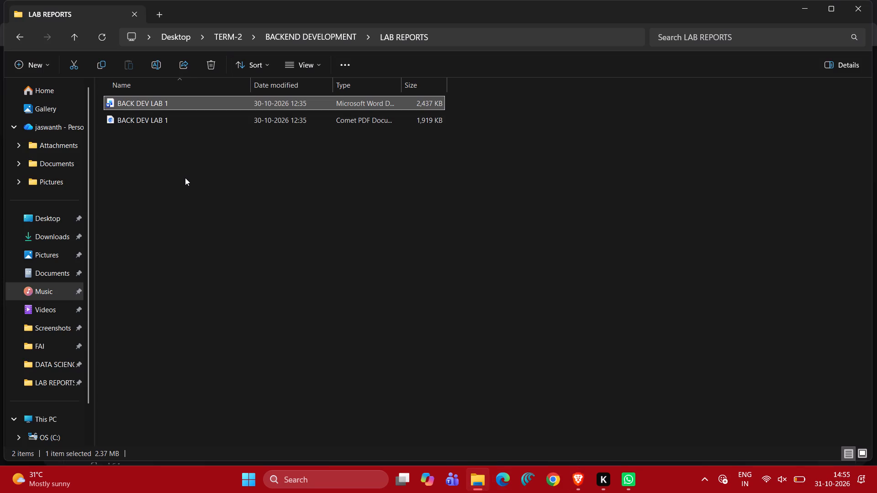
double_click(171, 105)
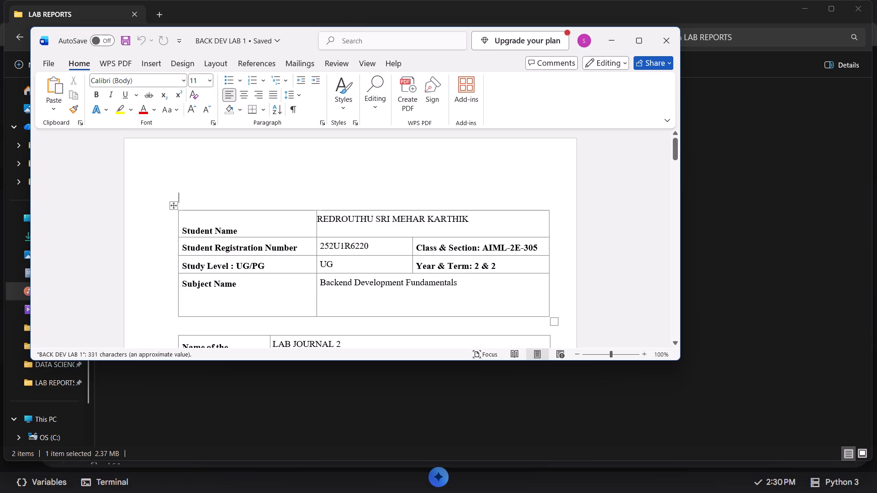
Replace the assessment name in the backend report's assessment table with "LAB 1".
scroll(406, 229, "down", 1)
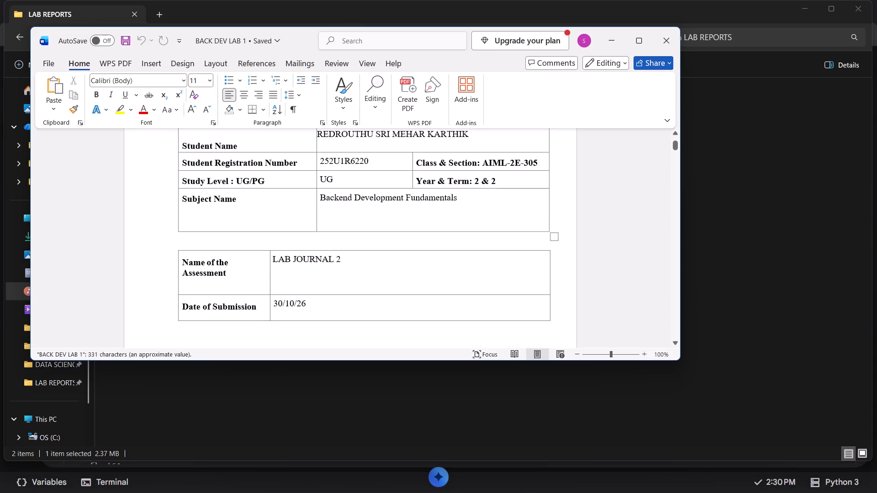
scroll(406, 229, "down", 1)
left_click(345, 249)
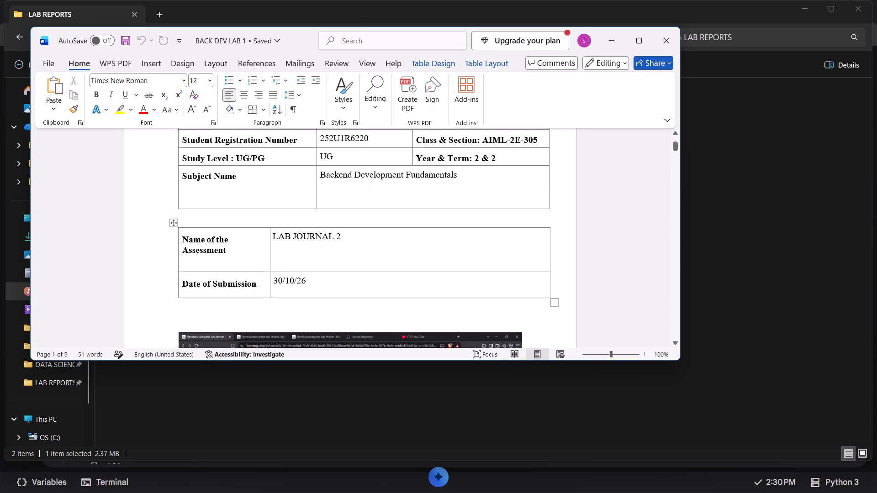
key("BackSpace")
key("BackSpace")
key("BackSpace")
key("BackSpace")
key("BackSpace")
key("BackSpace")
key("BackSpace")
key("BackSpace")
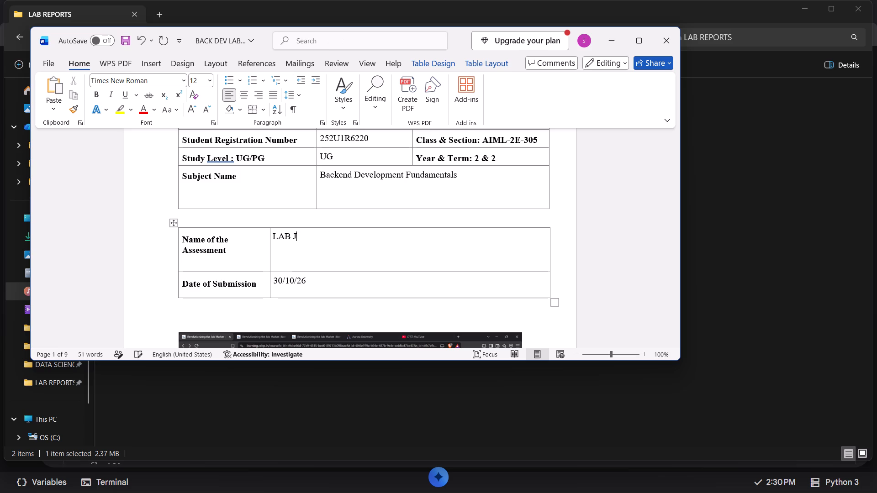
key("BackSpace")
key("1")
scroll(345, 249, "up", 1)
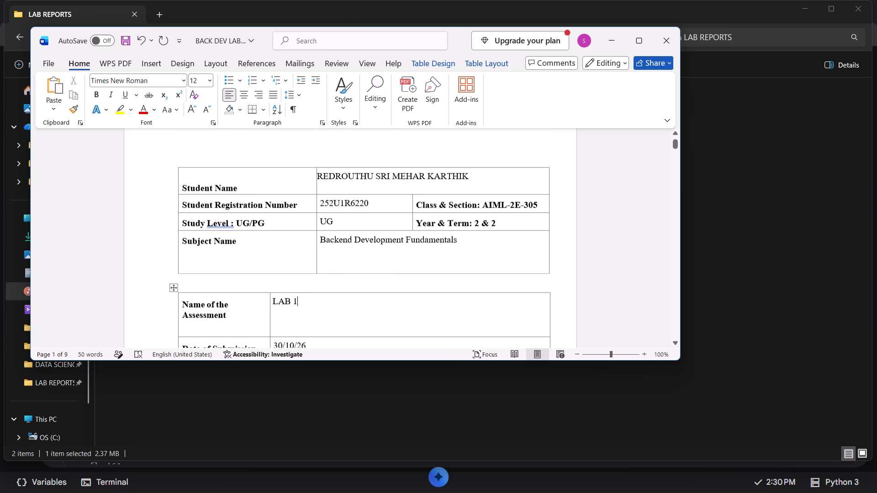
Save the document as "BACK DEV LAB 1" in Desktop > TERM-2 > BACKEND DEVELOPMENT > LAB REPORTS, overwriting the existing Word file.
left_click(53, 68)
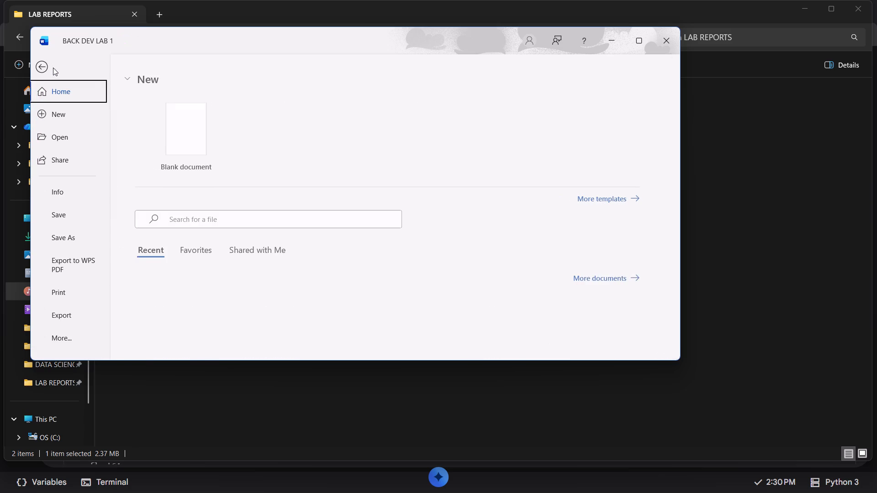
left_click(79, 235)
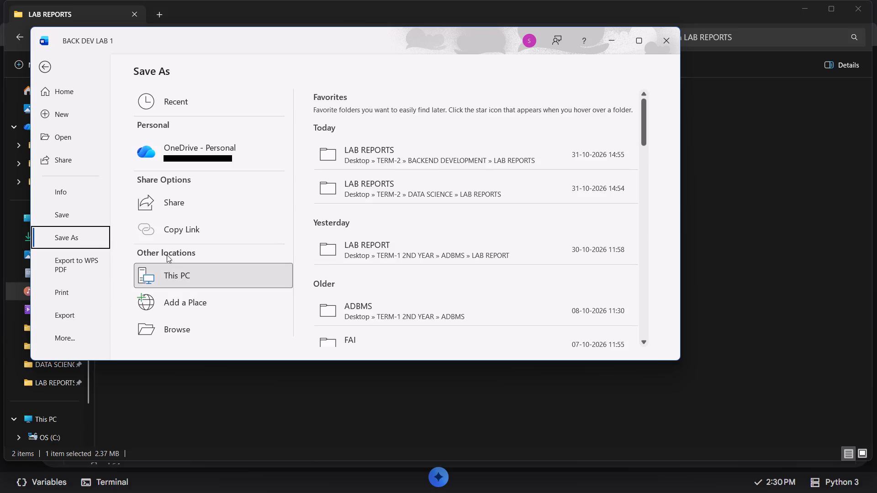
double_click(185, 271)
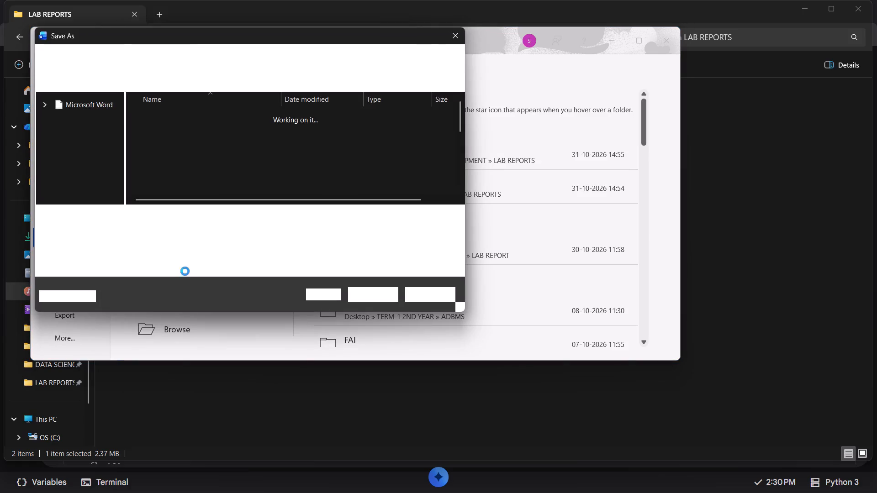
left_click(80, 194)
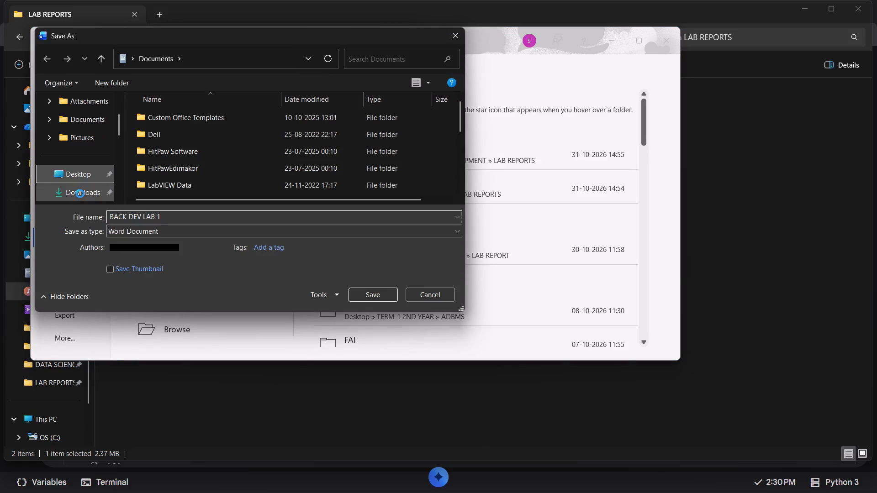
double_click(360, 115)
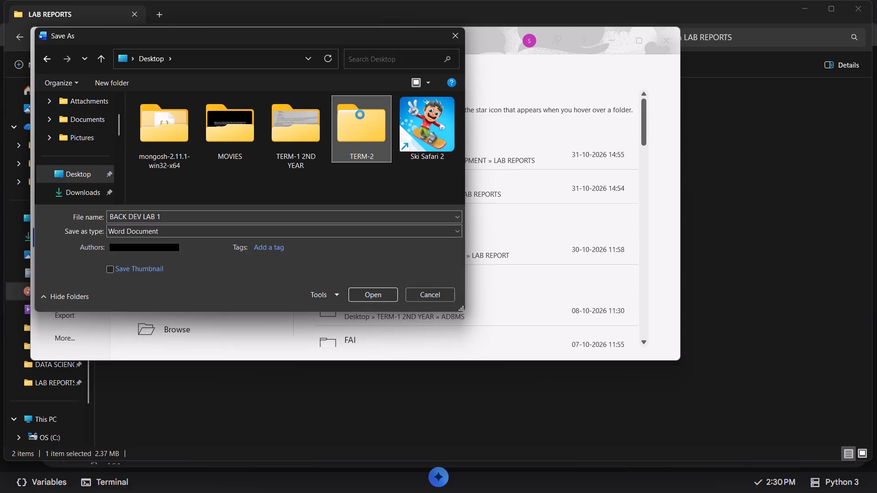
double_click(181, 119)
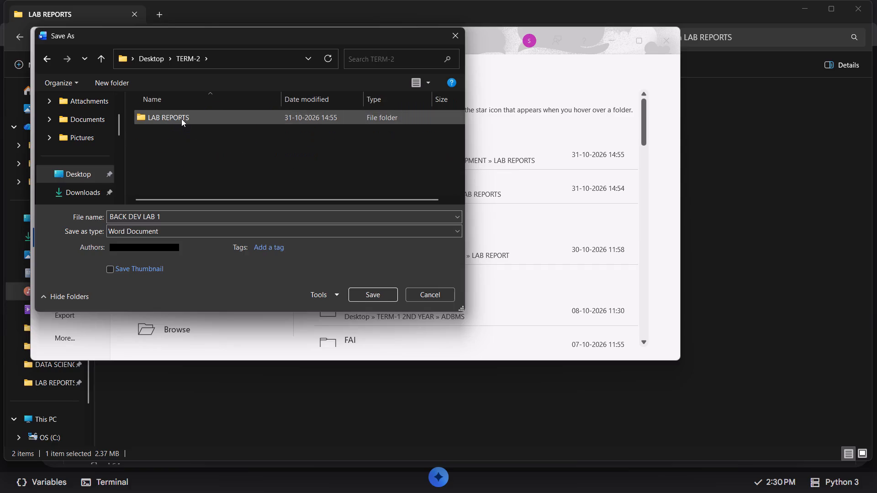
double_click(181, 119)
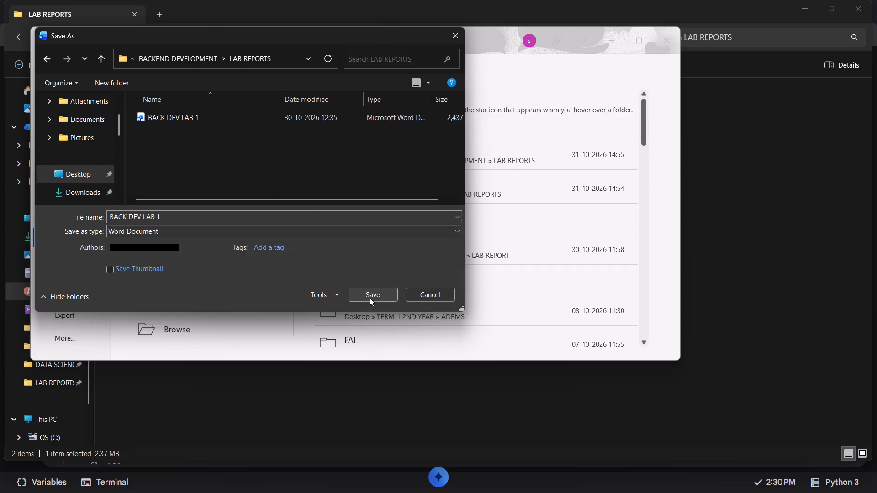
left_click(370, 298)
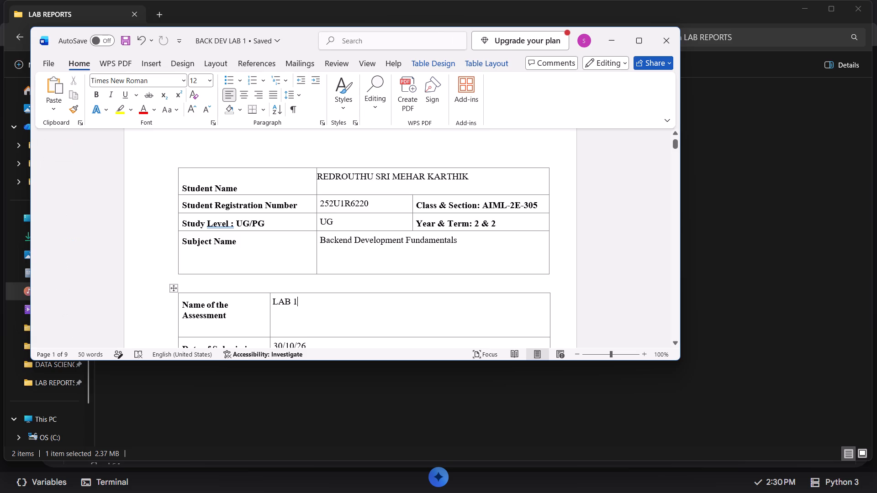
Export the document as a PDF named "BACK DEV LAB 1" into BACKEND DEVELOPMENT > LAB REPORTS, replacing the existing PDF.
left_click(50, 63)
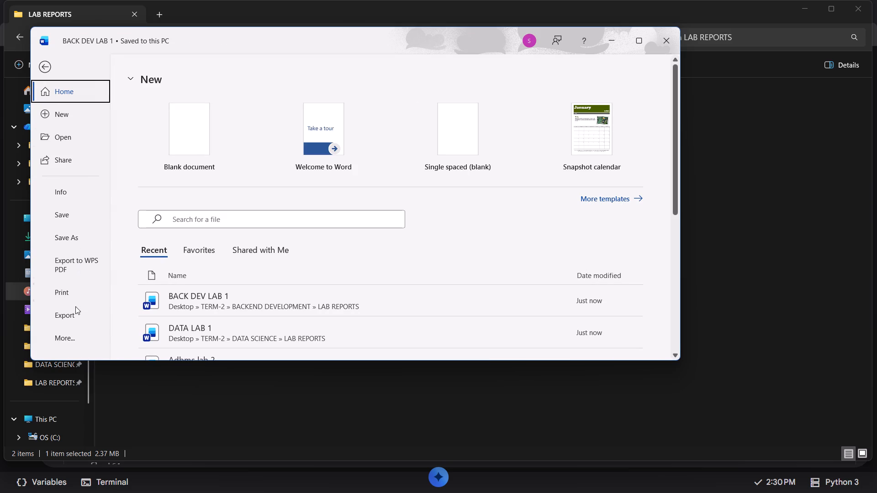
left_click(74, 309)
left_click(350, 175)
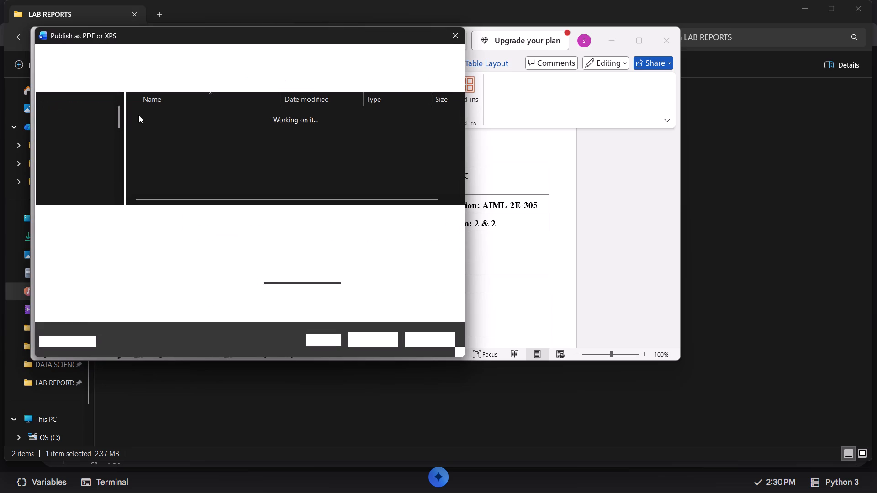
scroll(81, 161, "up", 1)
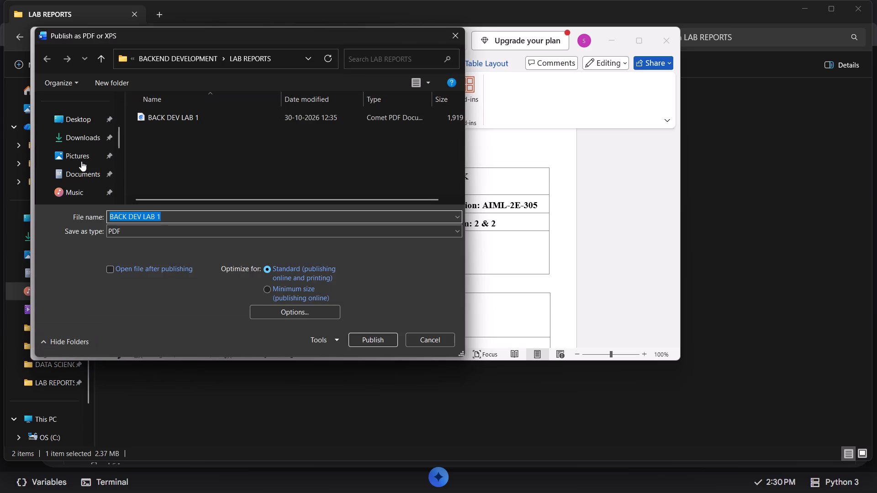
left_click(79, 122)
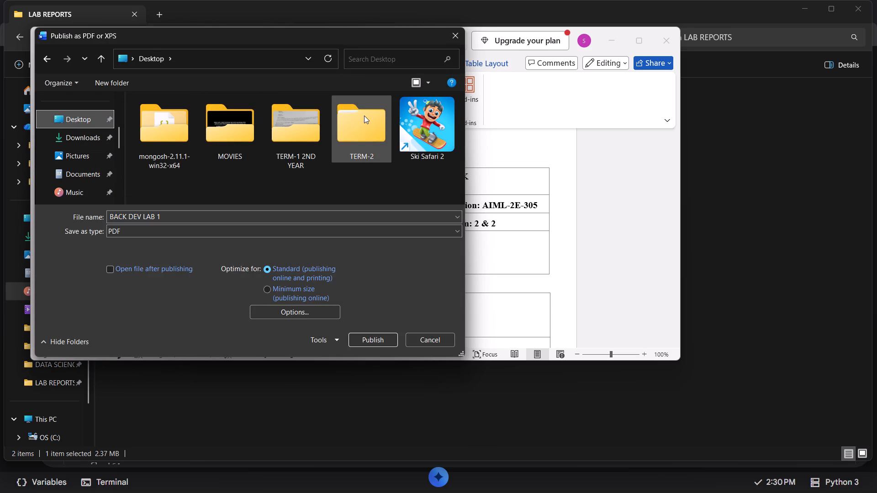
double_click(364, 115)
double_click(216, 114)
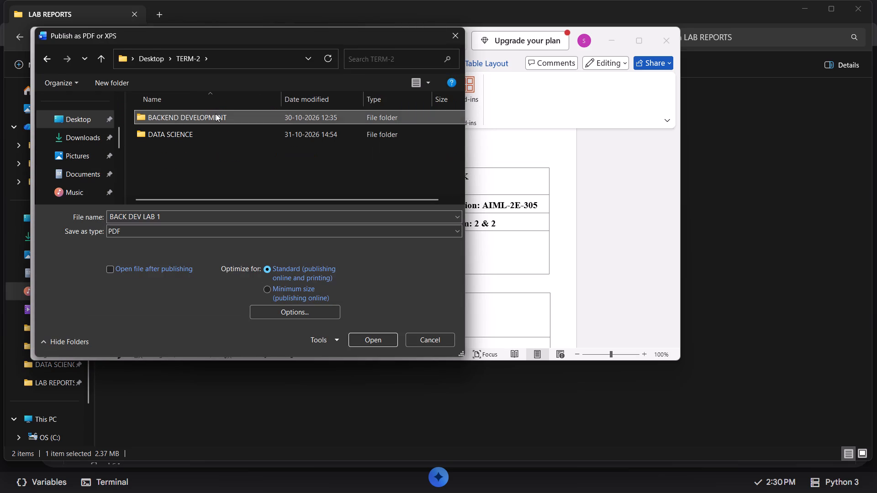
double_click(216, 114)
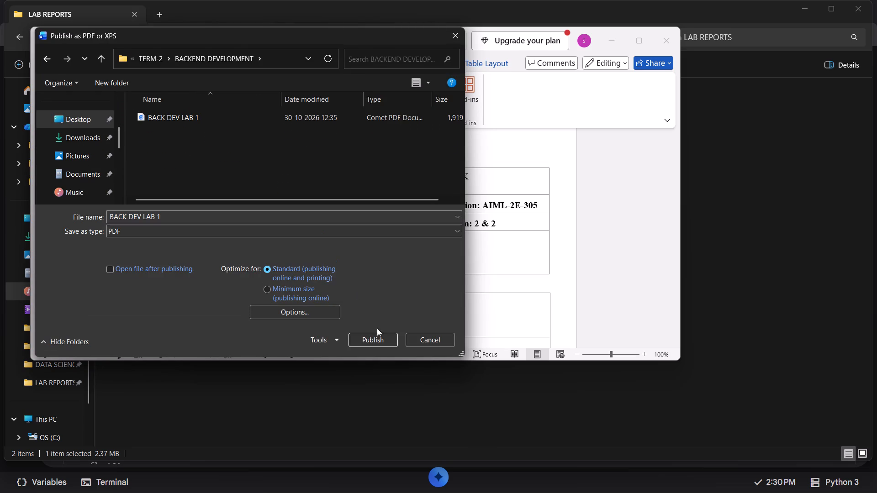
left_click(373, 339)
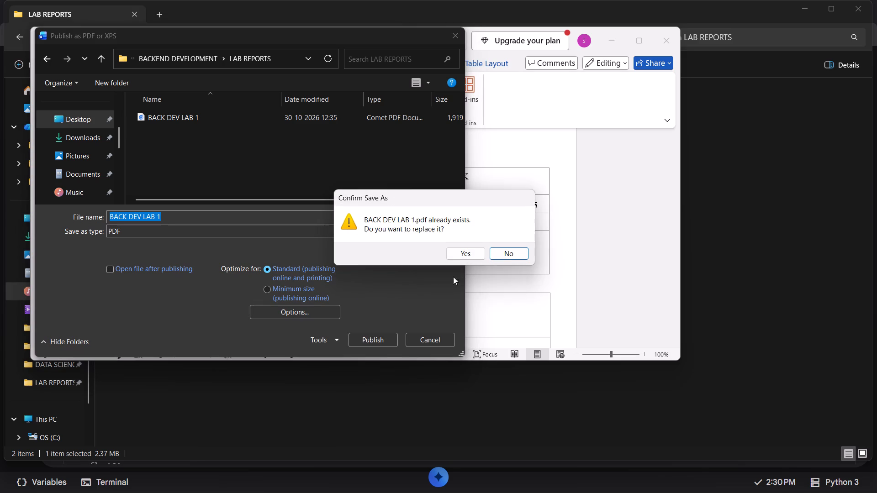
left_click(465, 249)
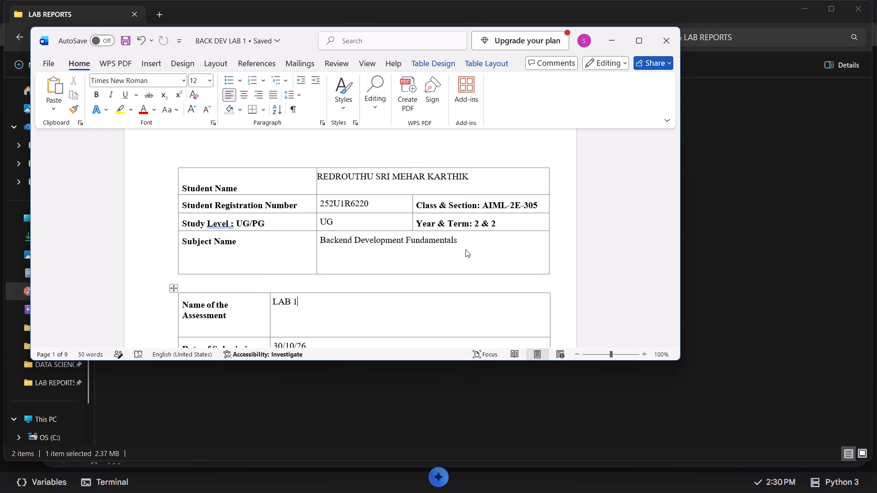